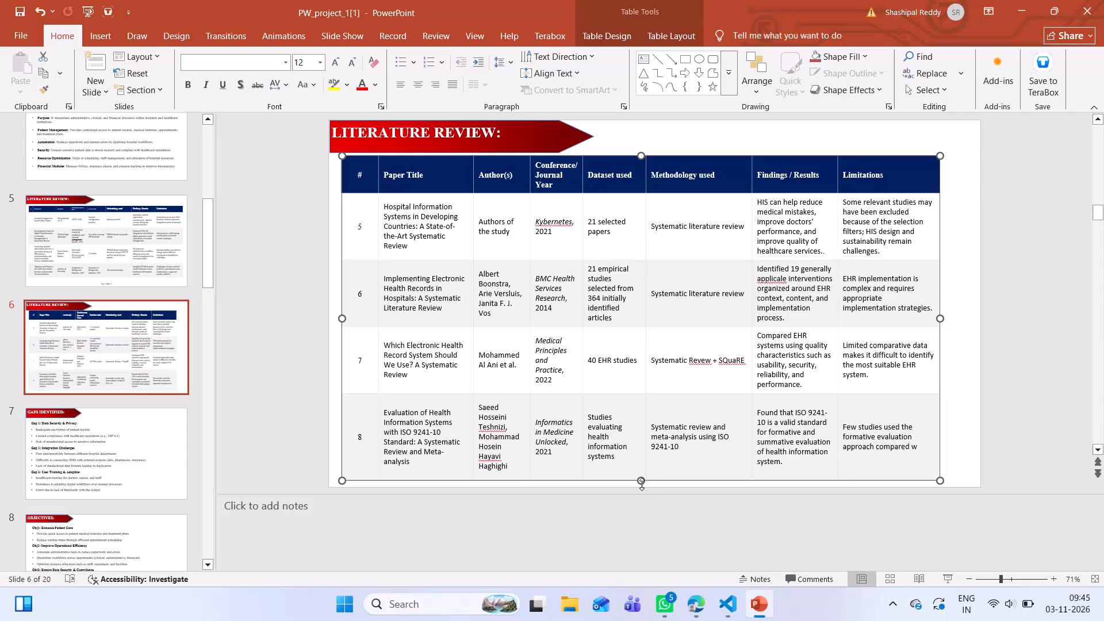
# Reduce the height of the literature review table slightly from its lower edge so it ends above the slide's bottom.
pyautogui.moveTo(642, 484); pyautogui.dragTo(640, 476)
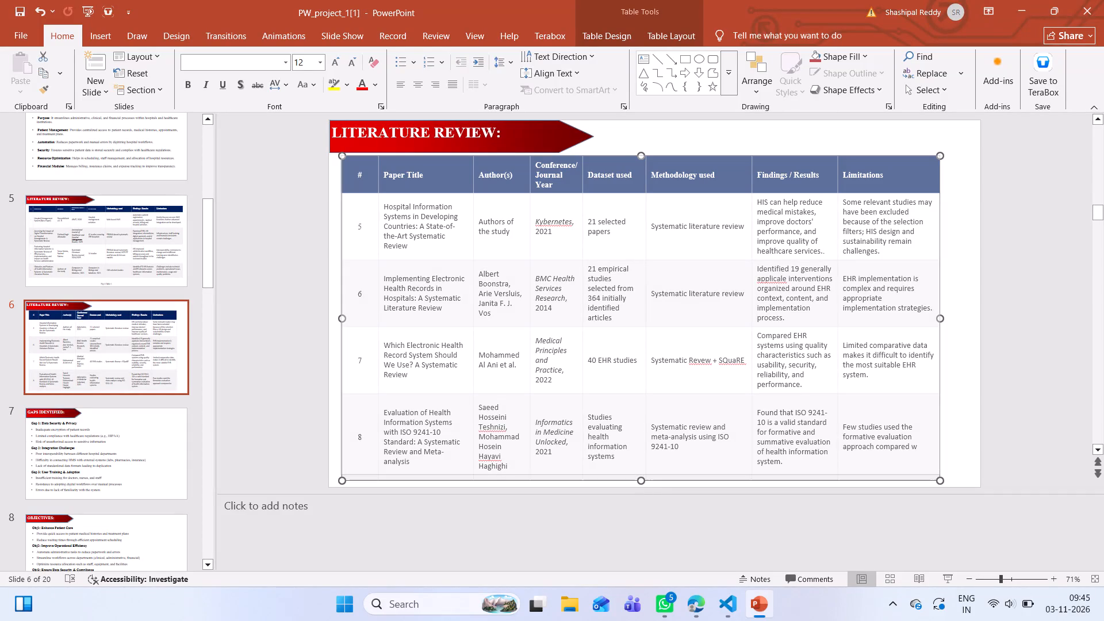
pyautogui.moveTo(640, 476); pyautogui.dragTo(641, 476)
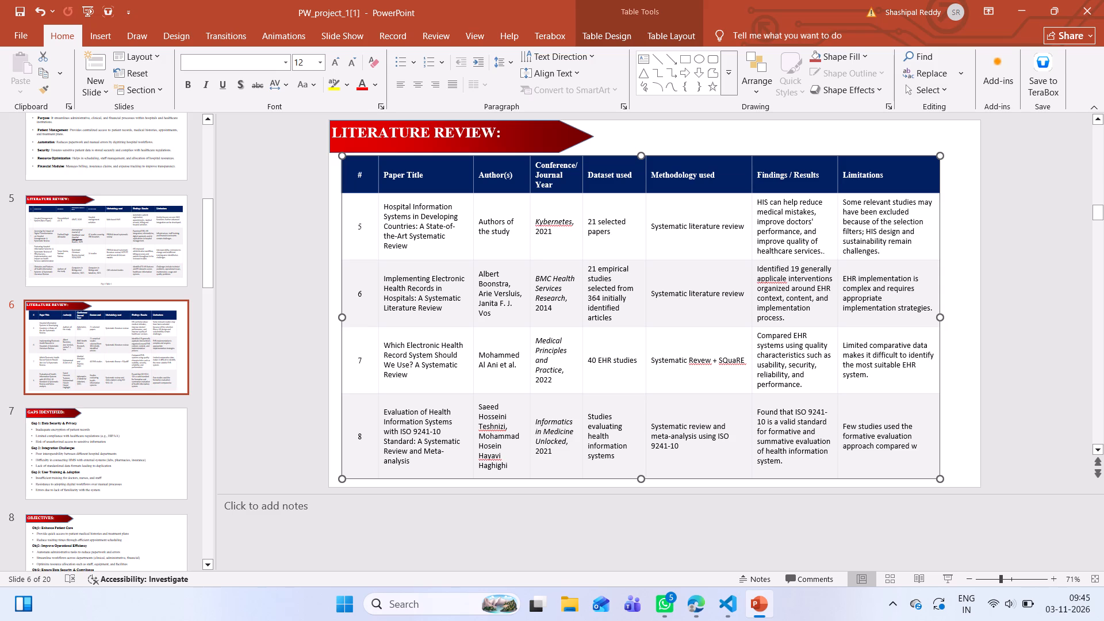
# Shorten the Findings / Results text for paper 6 by replacing "t, content, and" after "contex" with a comma.
pyautogui.click(827, 300)
pyautogui.press('BackSpace')
pyautogui.press('BackSpace')
pyautogui.press('BackSpace')
pyautogui.press('BackSpace')
pyautogui.press('BackSpace')
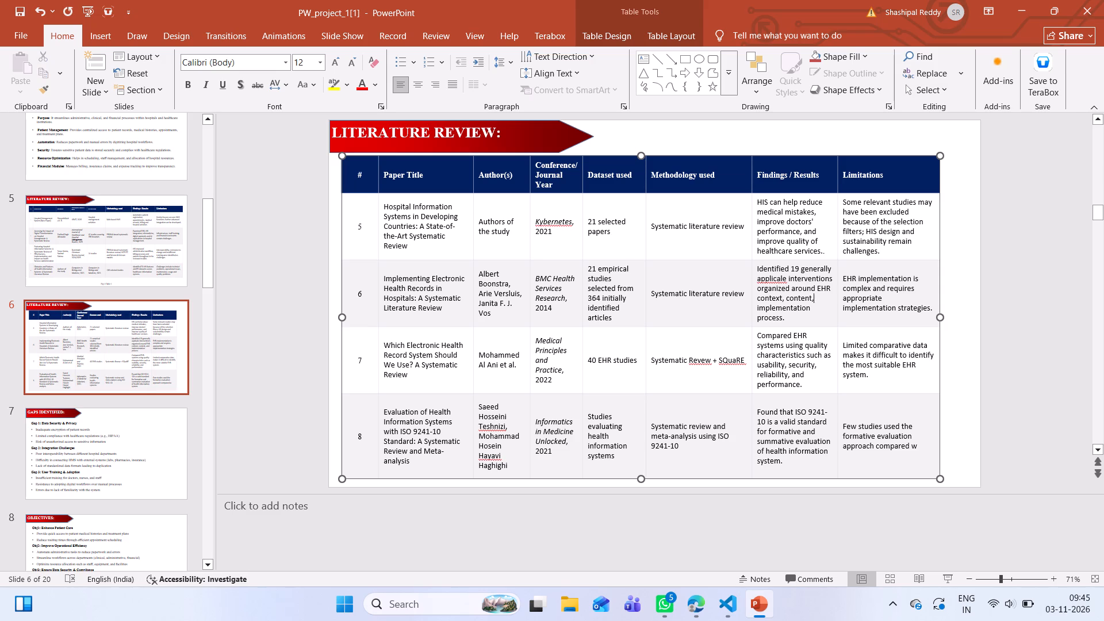
pyautogui.press('BackSpace')
pyautogui.press('BackSpace')
pyautogui.press('BackSpace')
pyautogui.press('BackSpace')
pyautogui.press('BackSpace')
pyautogui.press('BackSpace')
pyautogui.press('BackSpace')
pyautogui.press('BackSpace')
pyautogui.press('BackSpace')
pyautogui.press('BackSpace')
pyautogui.press(',')
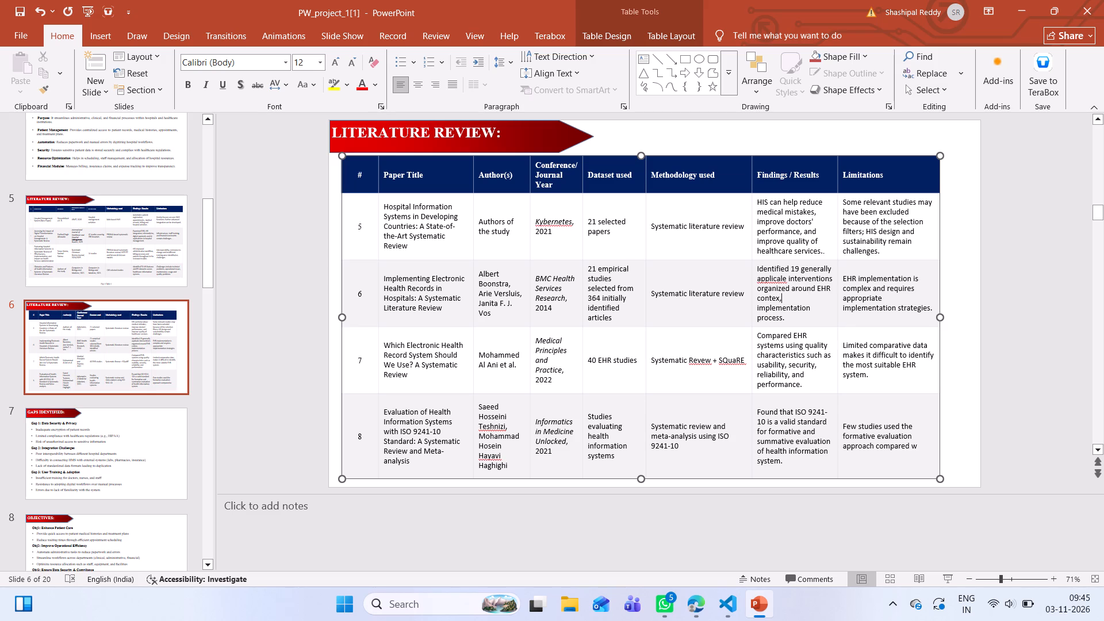
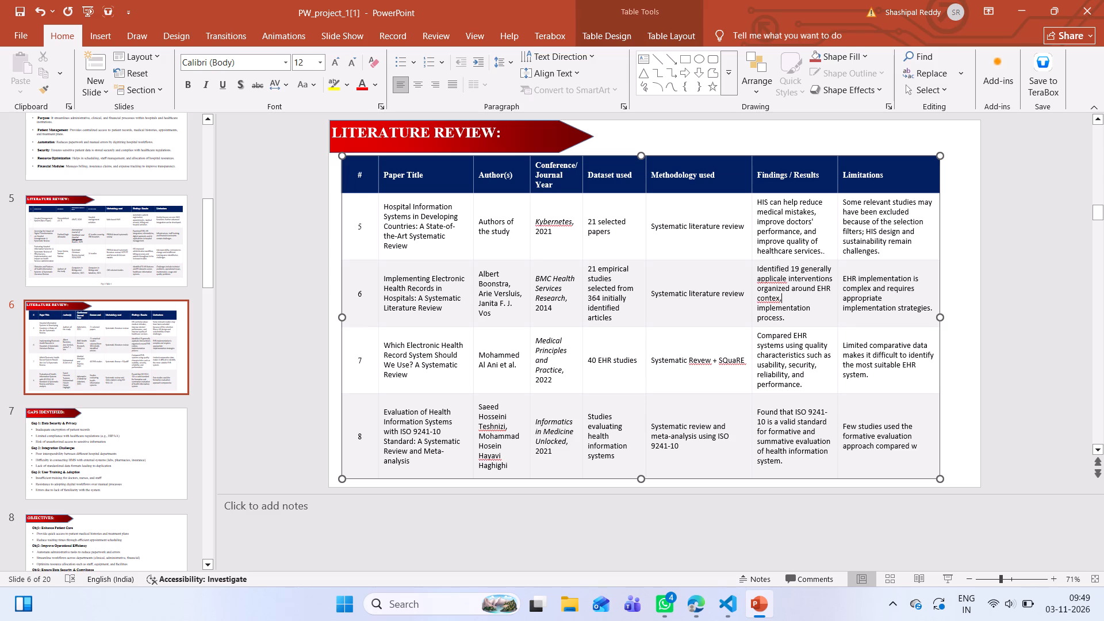
# Remove the space between "contex," and "implementation" in the Findings / Results text for paper 6.
pyautogui.click(821, 246)
pyautogui.click(758, 309)
pyautogui.click(760, 309)
pyautogui.press('Left')
pyautogui.press('BackSpace')
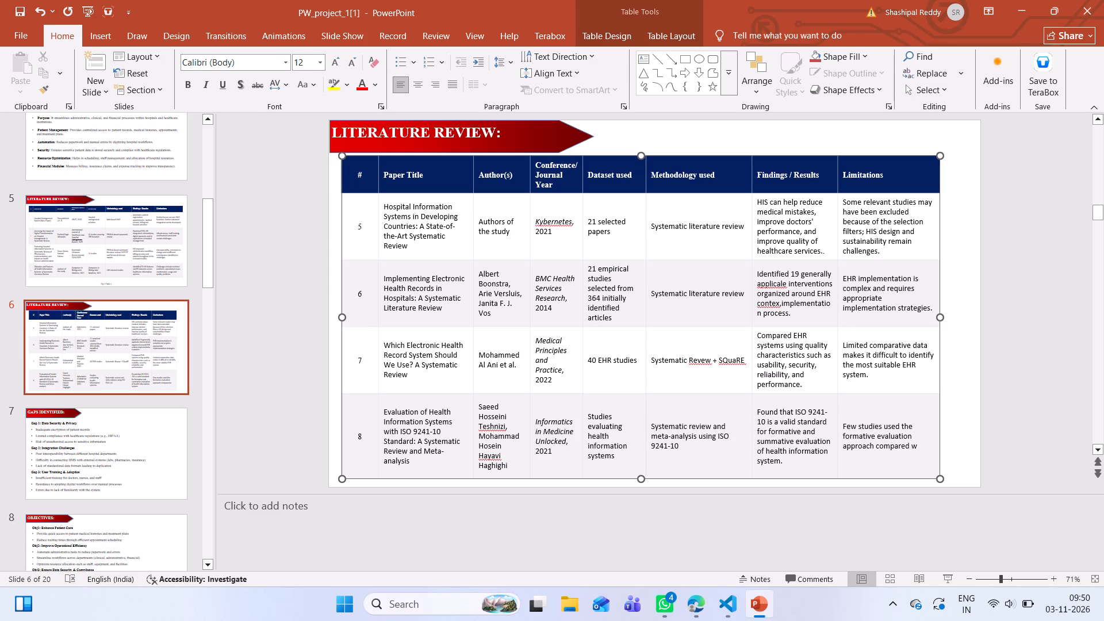
# Reduce the literature review table's height slightly from its lower edge and try to raise the border below row 6.
pyautogui.moveTo(642, 478); pyautogui.dragTo(641, 470)
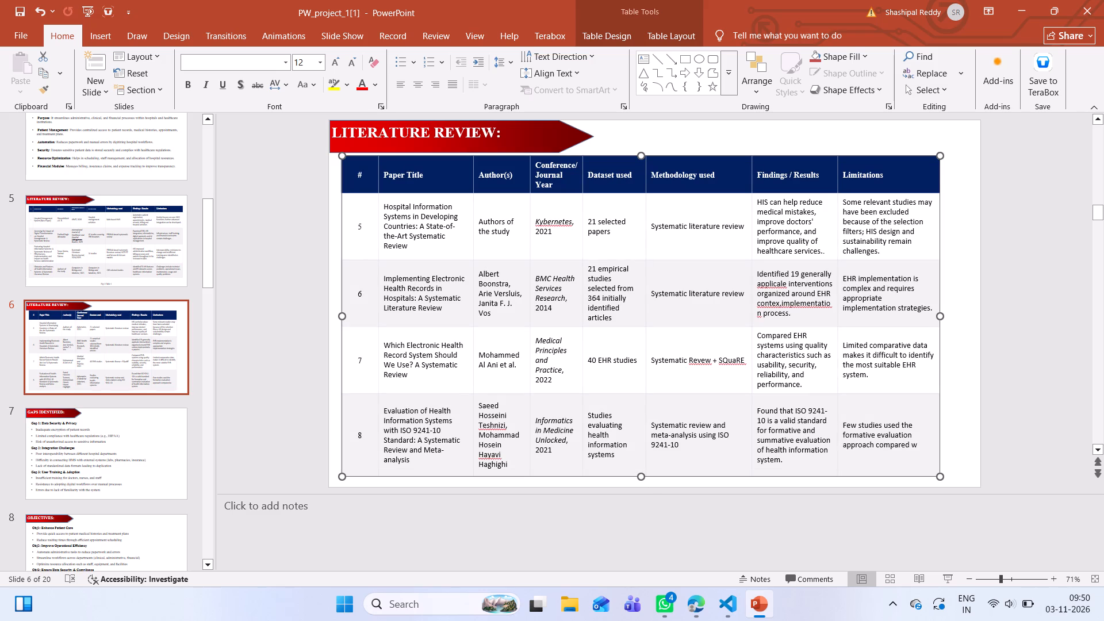
pyautogui.moveTo(608, 329); pyautogui.dragTo(608, 324)
pyautogui.moveTo(608, 324); pyautogui.dragTo(608, 323)
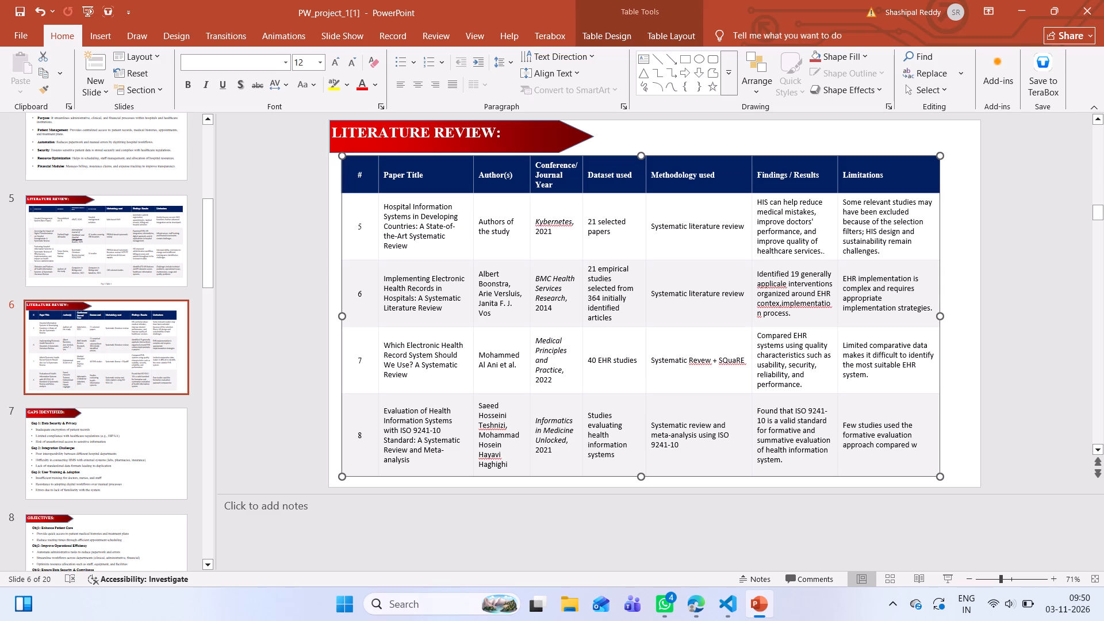
pyautogui.click(639, 476)
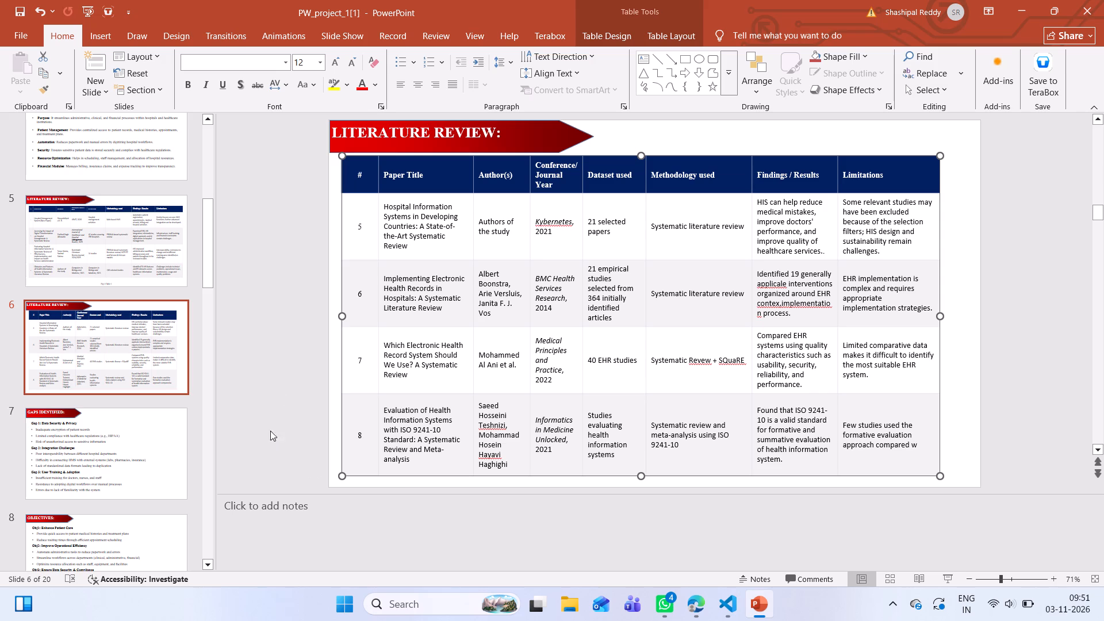
# On slide 6, shorten paper 5's Limitations by deleting "; HIS design and sustainability remain challenges." and ending the sentence after "filters" with a period.
pyautogui.click(177, 250)
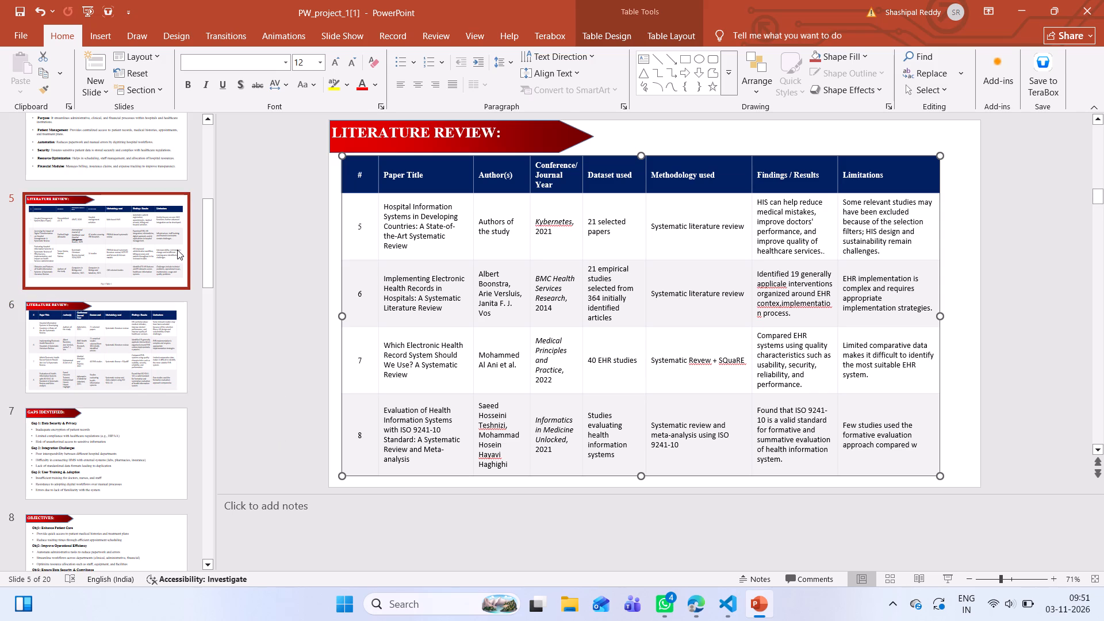
pyautogui.click(177, 250)
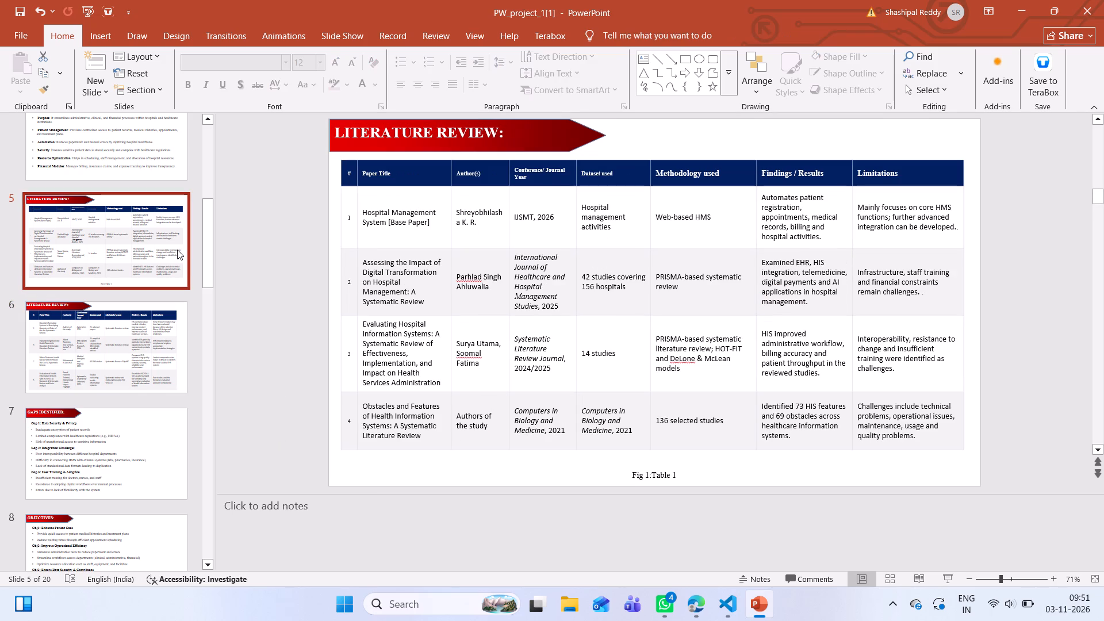
pyautogui.click(122, 329)
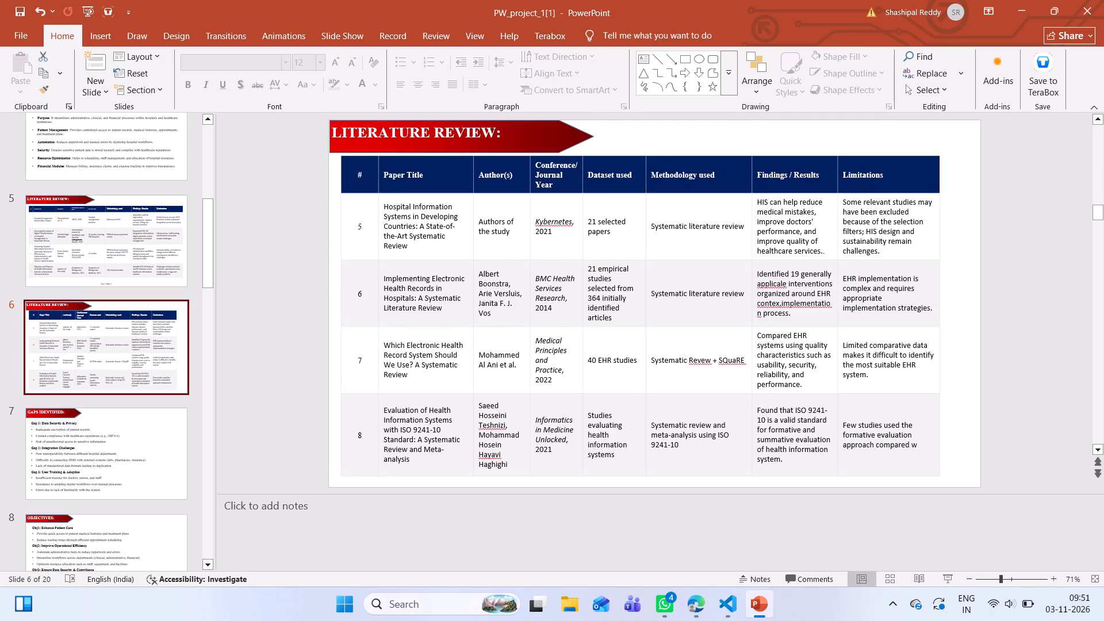
pyautogui.click(885, 250)
pyautogui.press('BackSpace')
pyautogui.press('BackSpace')
pyautogui.press('BackSpace')
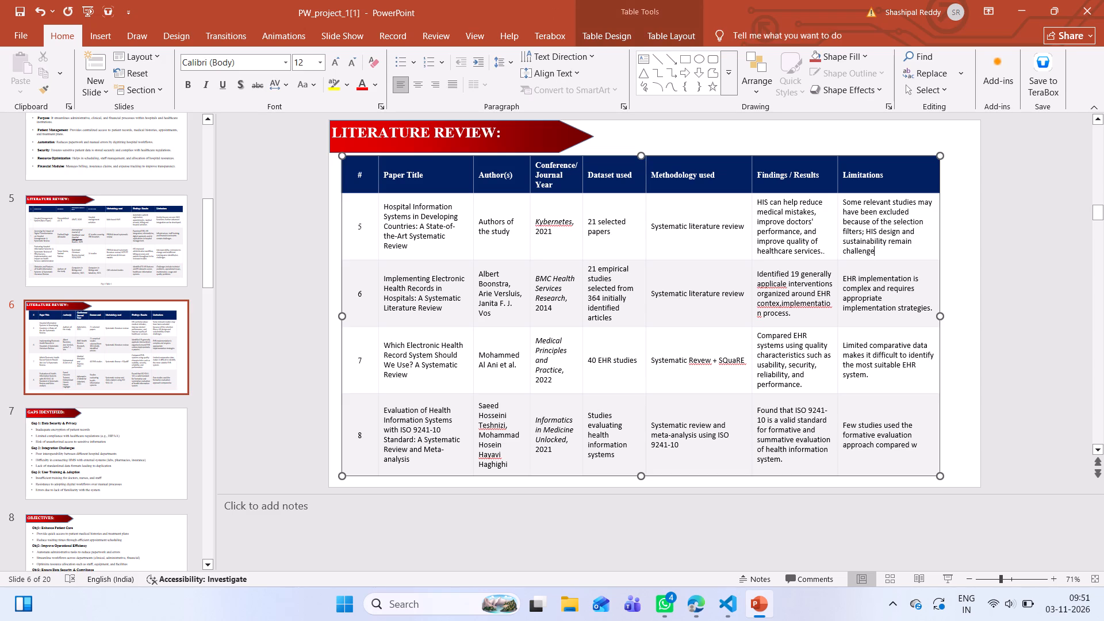
pyautogui.press('BackSpace')
pyautogui.press('BackSpace')
pyautogui.press('BackSpace')
pyautogui.press('BackSpace')
pyautogui.press('BackSpace')
pyautogui.press('BackSpace')
pyautogui.press('BackSpace')
pyautogui.press('BackSpace')
pyautogui.press('BackSpace')
pyautogui.press('BackSpace')
pyautogui.press('BackSpace')
pyautogui.press('BackSpace')
pyautogui.press('BackSpace')
pyautogui.press('BackSpace')
pyautogui.press('BackSpace')
pyautogui.press('BackSpace')
pyautogui.press('BackSpace')
pyautogui.press('BackSpace')
pyautogui.press('BackSpace')
pyautogui.press('BackSpace')
pyautogui.press('BackSpace')
pyautogui.press('BackSpace')
pyautogui.press('BackSpace')
pyautogui.press('BackSpace')
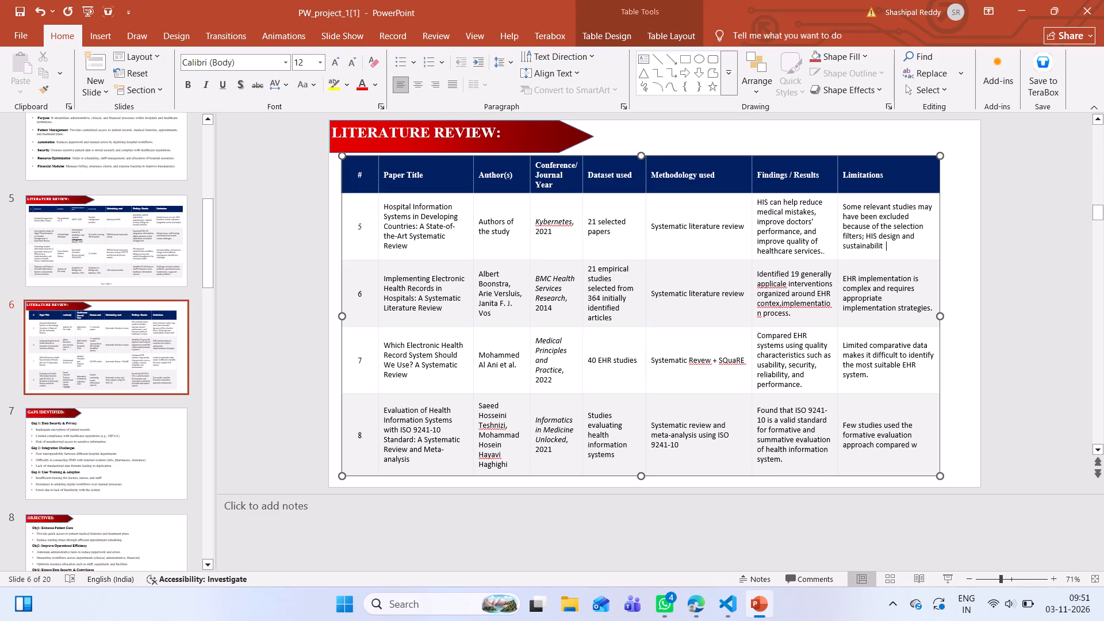
pyautogui.press('BackSpace')
pyautogui.press('BackSpace')
pyautogui.press('BackSpace')
pyautogui.press('BackSpace')
pyautogui.press('BackSpace')
pyautogui.press('BackSpace')
pyautogui.press('BackSpace')
pyautogui.press('BackSpace')
pyautogui.press('BackSpace')
pyautogui.press('BackSpace')
pyautogui.press('BackSpace')
pyautogui.press('BackSpace')
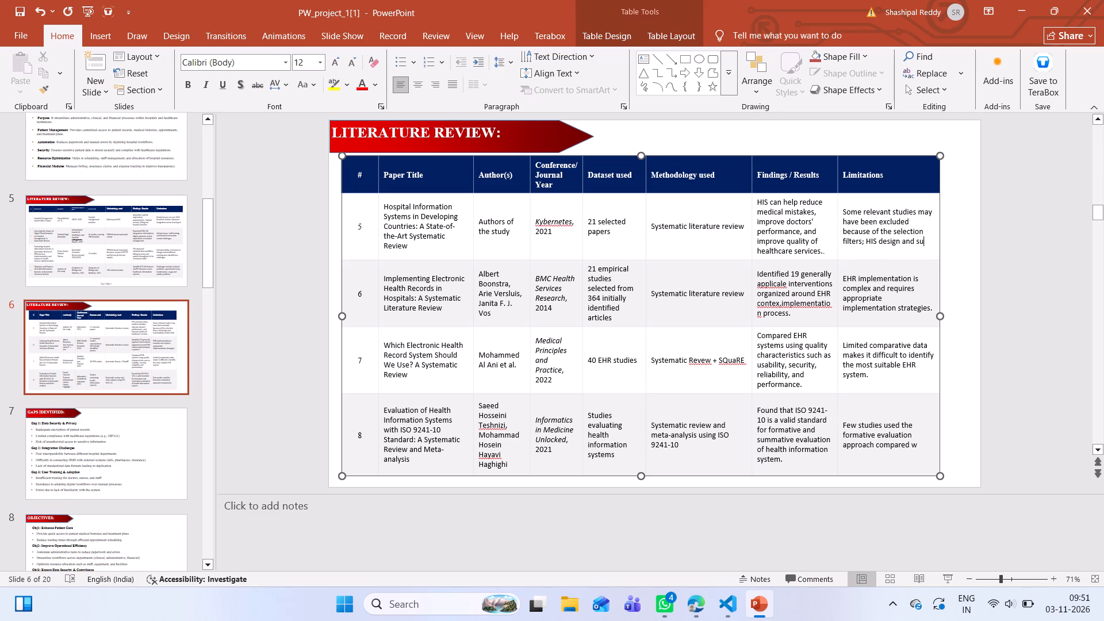
pyautogui.press('BackSpace')
pyautogui.press('BackSpace')
pyautogui.press('BackSpace')
pyautogui.press('BackSpace')
pyautogui.press('BackSpace')
pyautogui.press('BackSpace')
pyautogui.press('BackSpace')
pyautogui.press('BackSpace')
pyautogui.press('BackSpace')
pyautogui.press('BackSpace')
pyautogui.press('BackSpace')
pyautogui.press('BackSpace')
pyautogui.press('BackSpace')
pyautogui.press('BackSpace')
pyautogui.press('BackSpace')
pyautogui.press('BackSpace')
pyautogui.press('BackSpace')
pyautogui.press('BackSpace')
pyautogui.press('.')
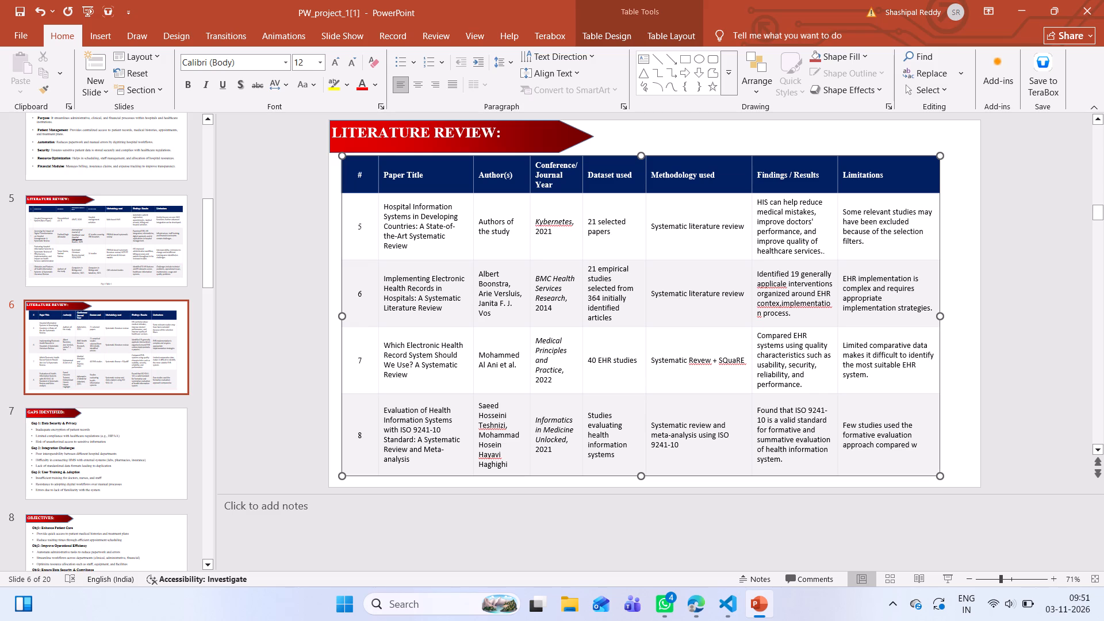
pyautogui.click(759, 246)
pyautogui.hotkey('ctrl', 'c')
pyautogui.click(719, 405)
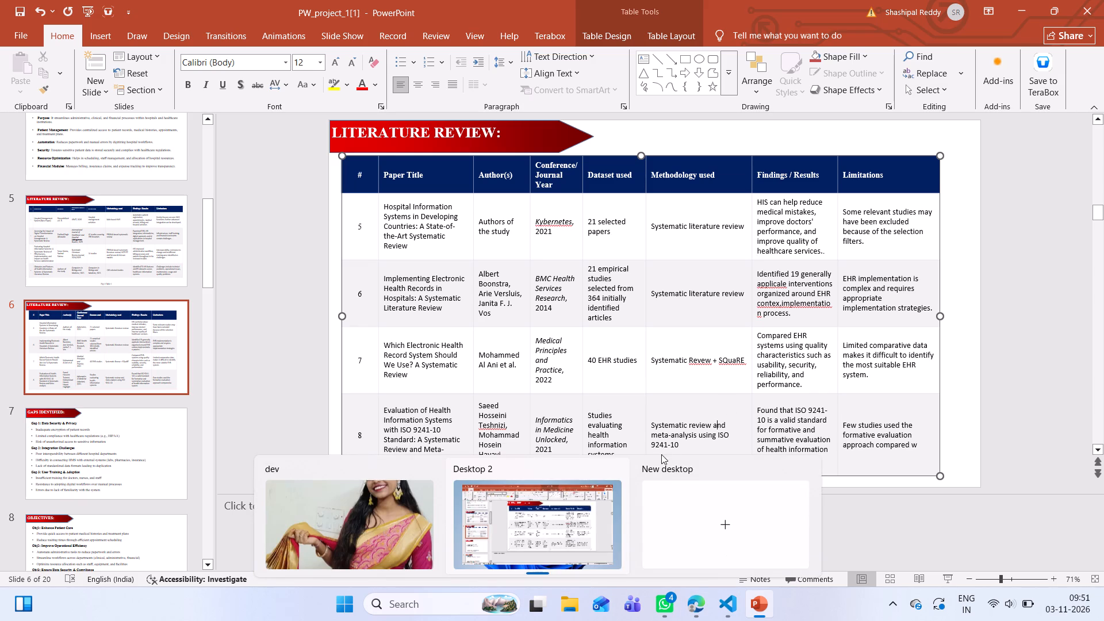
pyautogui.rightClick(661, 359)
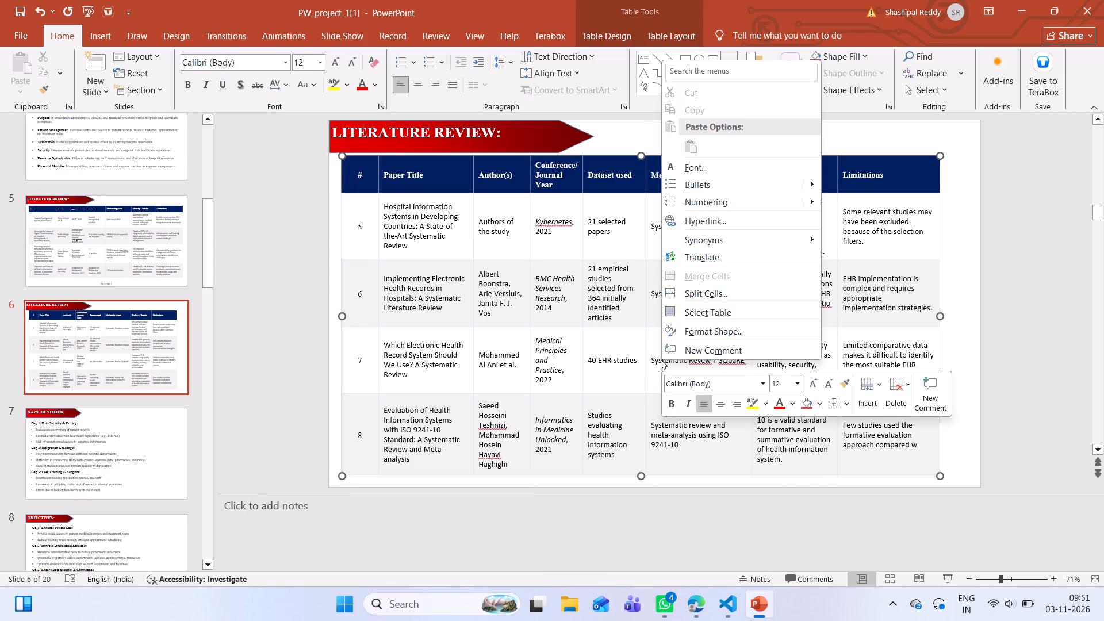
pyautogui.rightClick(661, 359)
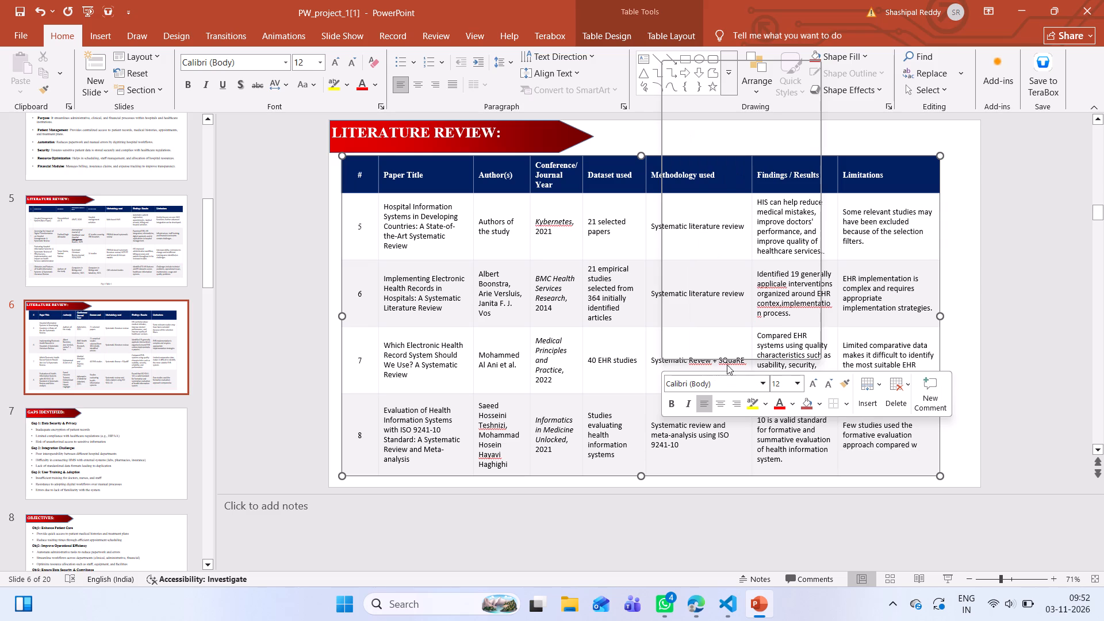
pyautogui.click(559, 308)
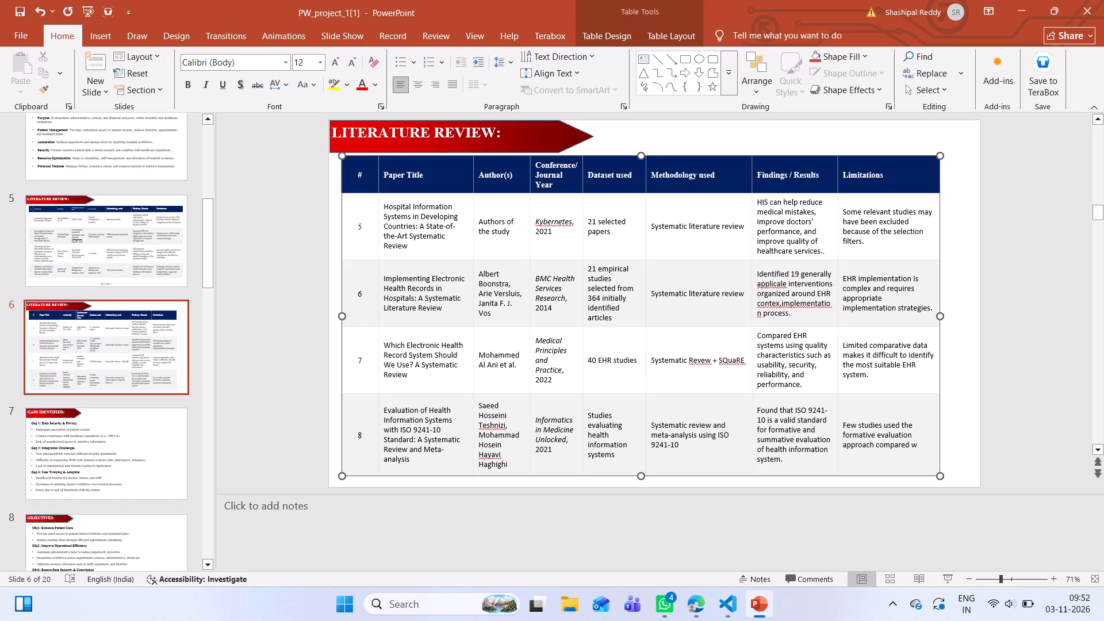
# Delete "improve doctors'" from the Findings / Results text for paper 5.
pyautogui.click(818, 225)
pyautogui.press('BackSpace')
pyautogui.press('BackSpace')
pyautogui.press('BackSpace')
pyautogui.press('BackSpace')
pyautogui.press('BackSpace')
pyautogui.press('BackSpace')
pyautogui.press('BackSpace')
pyautogui.press('BackSpace')
pyautogui.press('BackSpace')
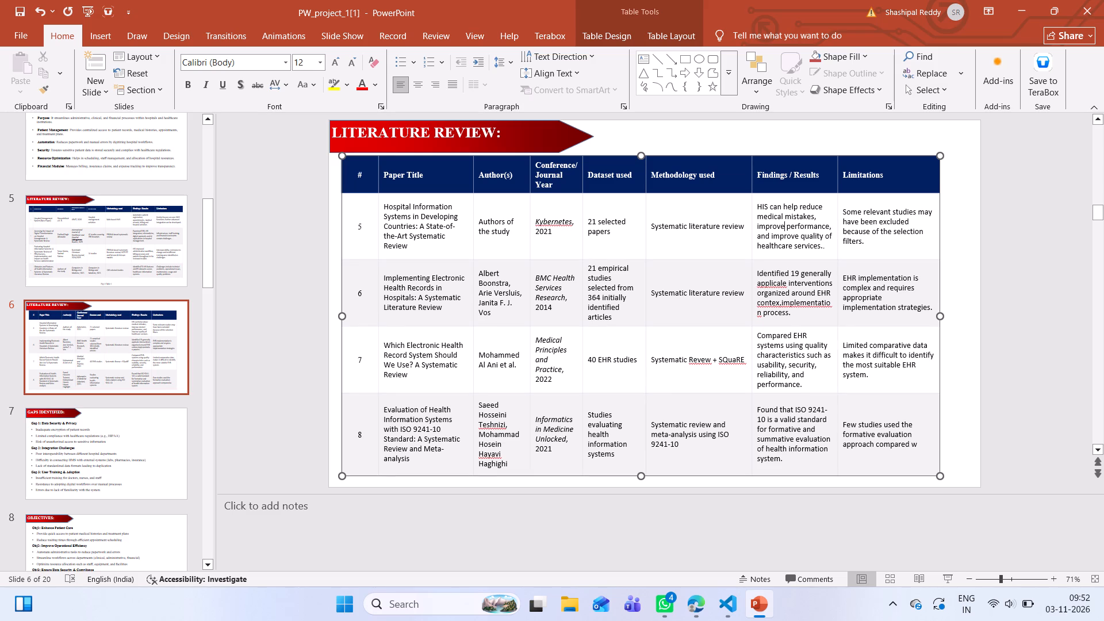
pyautogui.press('BackSpace')
pyautogui.press('BackSpace')
pyautogui.press('BackSpace')
pyautogui.press('BackSpace')
pyautogui.press('BackSpace')
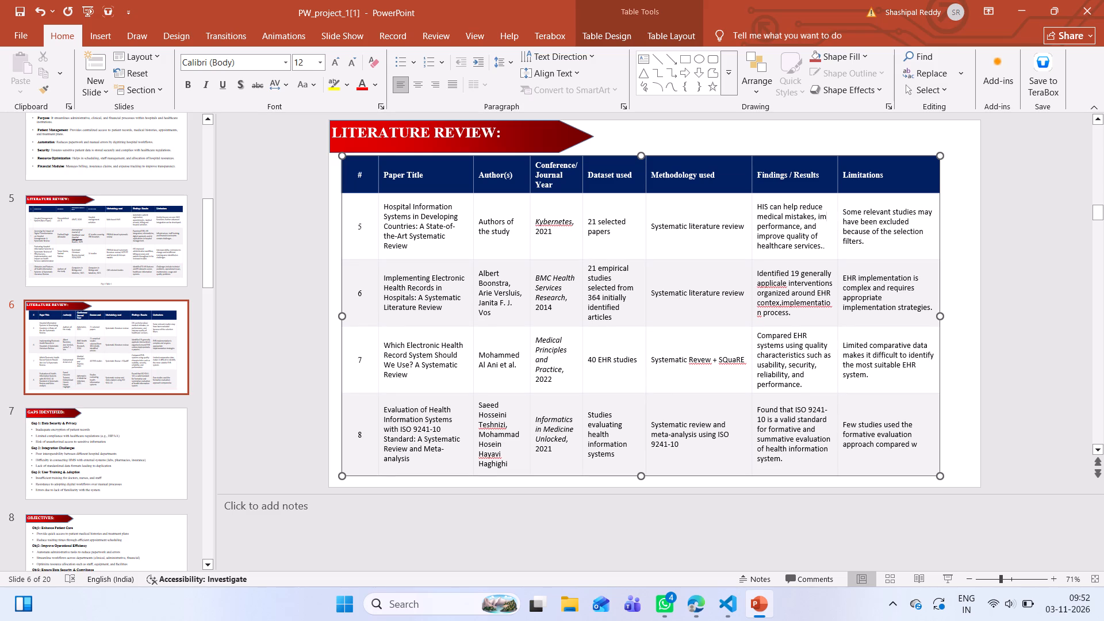
pyautogui.press('BackSpace')
pyautogui.press('BackSpace')
# Reduce the table's height from its lower edge in small amounts to leave more blank space beneath it, and deselect the table.
pyautogui.moveTo(642, 476); pyautogui.dragTo(643, 463)
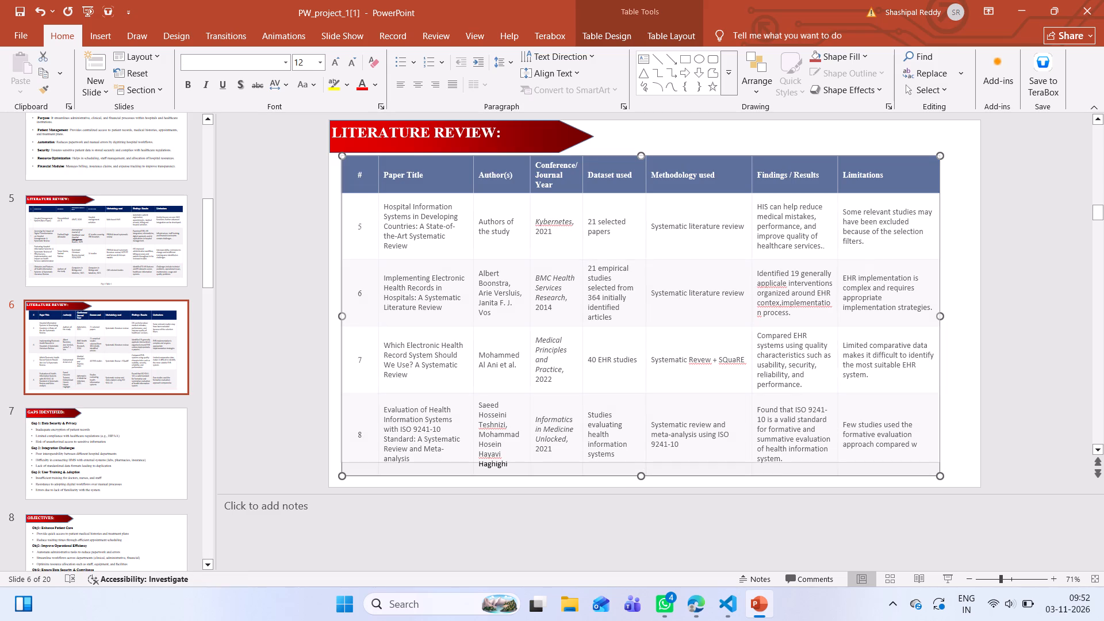
pyautogui.moveTo(643, 463); pyautogui.dragTo(643, 463)
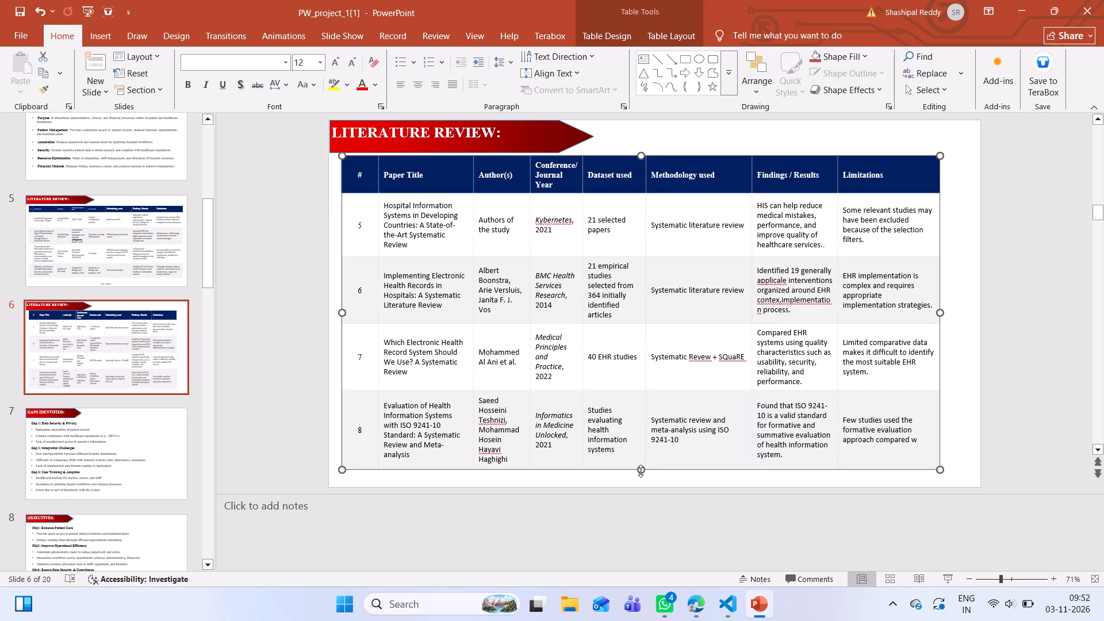
pyautogui.moveTo(641, 470); pyautogui.dragTo(641, 465)
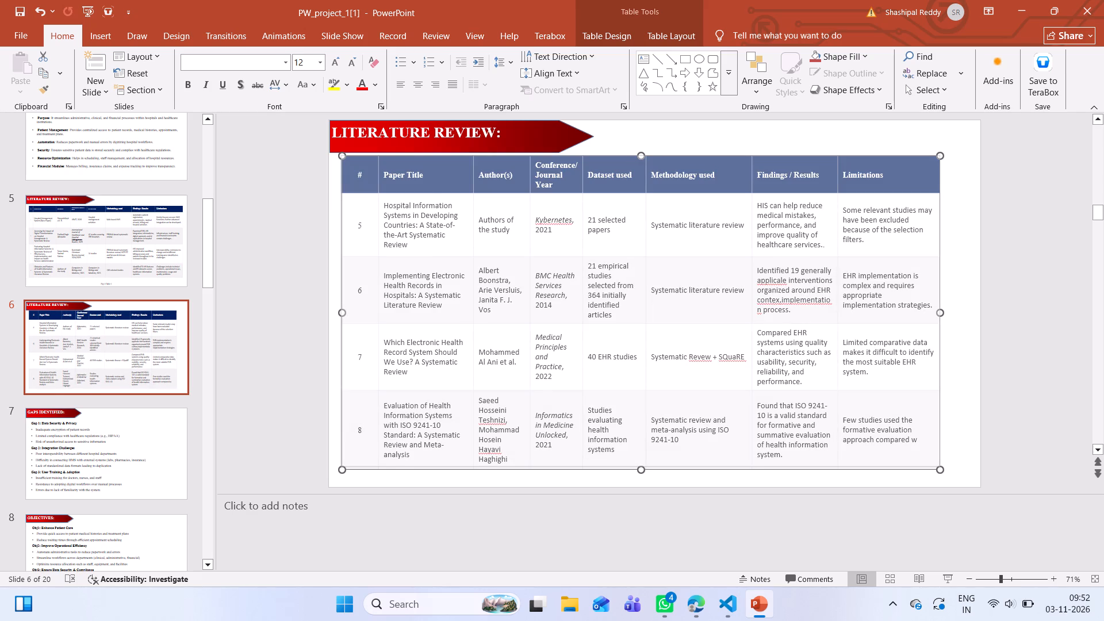
pyautogui.moveTo(641, 465); pyautogui.dragTo(640, 465)
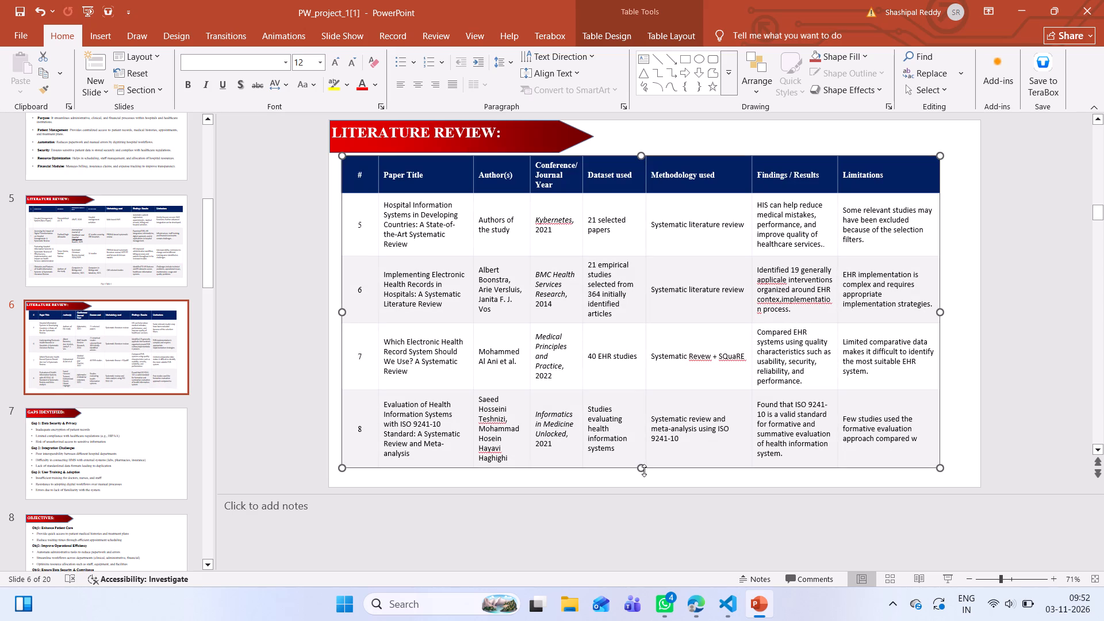
pyautogui.moveTo(641, 467); pyautogui.dragTo(640, 459)
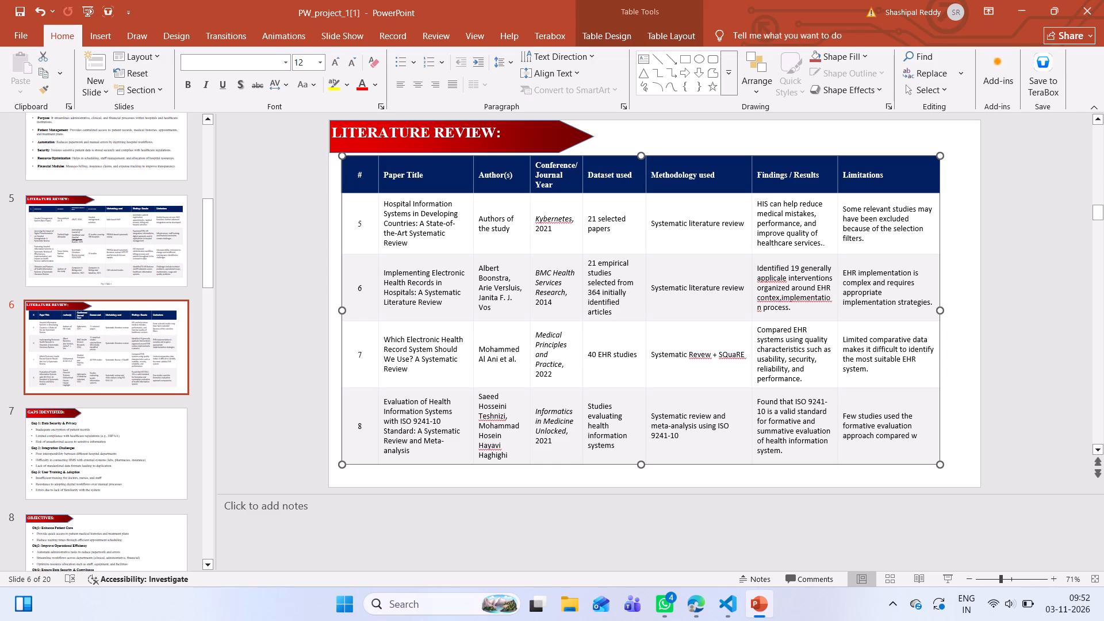
pyautogui.click(640, 467)
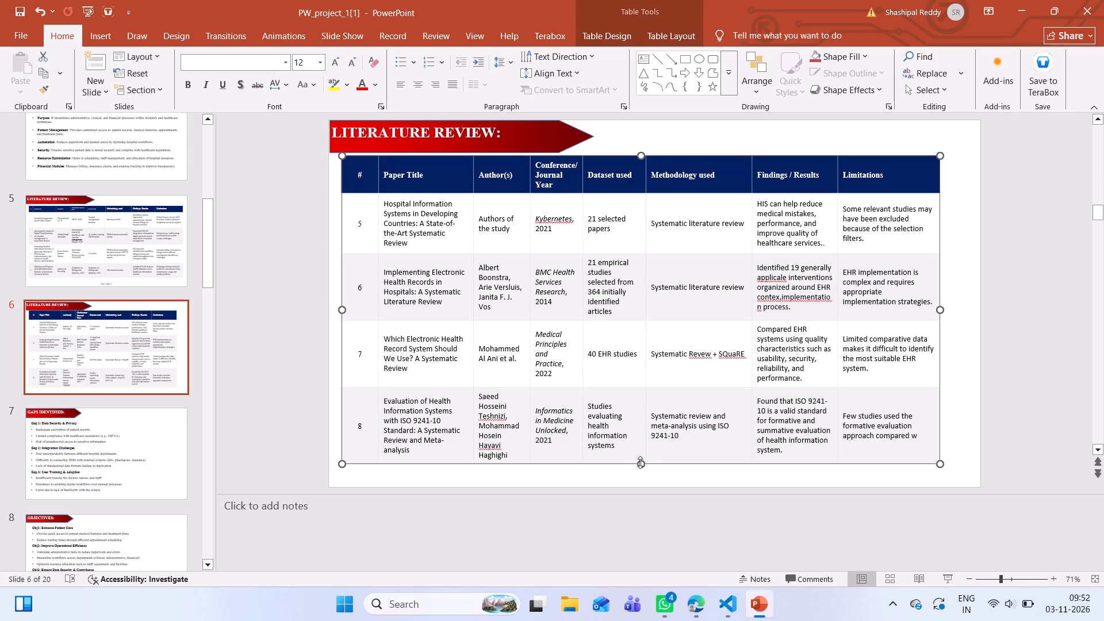
pyautogui.click(641, 465)
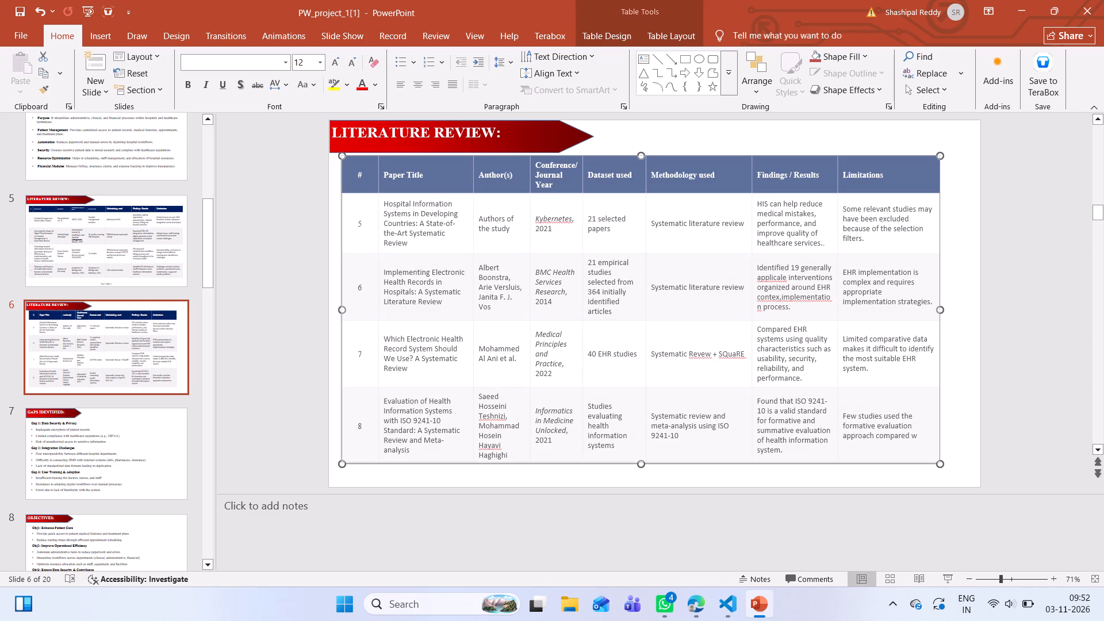
pyautogui.click(641, 464)
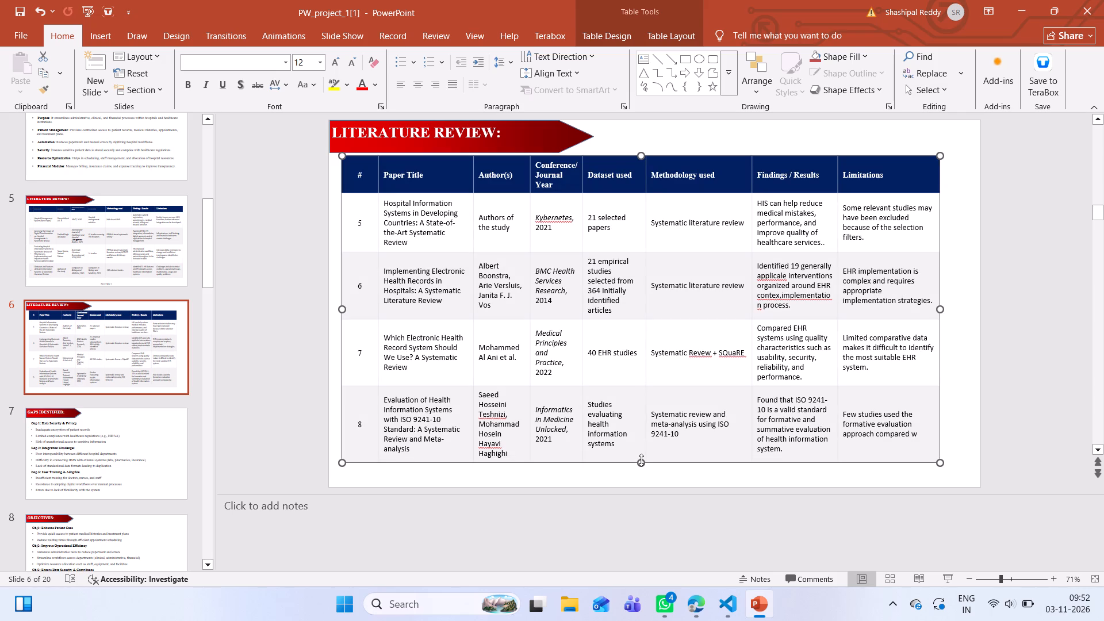
pyautogui.click(638, 473)
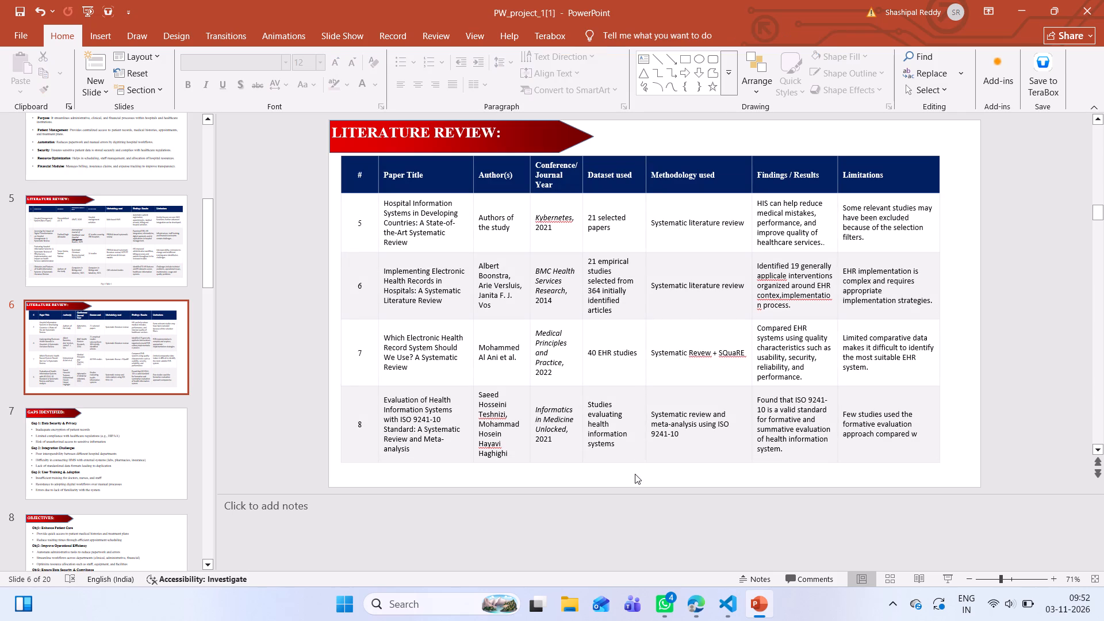
pyautogui.click(634, 474)
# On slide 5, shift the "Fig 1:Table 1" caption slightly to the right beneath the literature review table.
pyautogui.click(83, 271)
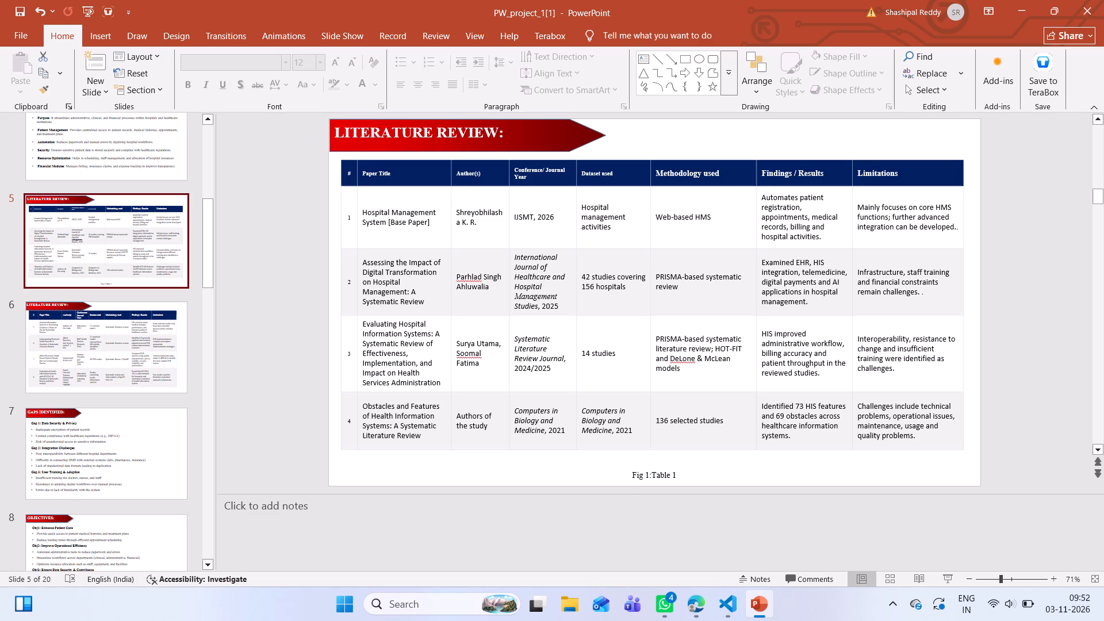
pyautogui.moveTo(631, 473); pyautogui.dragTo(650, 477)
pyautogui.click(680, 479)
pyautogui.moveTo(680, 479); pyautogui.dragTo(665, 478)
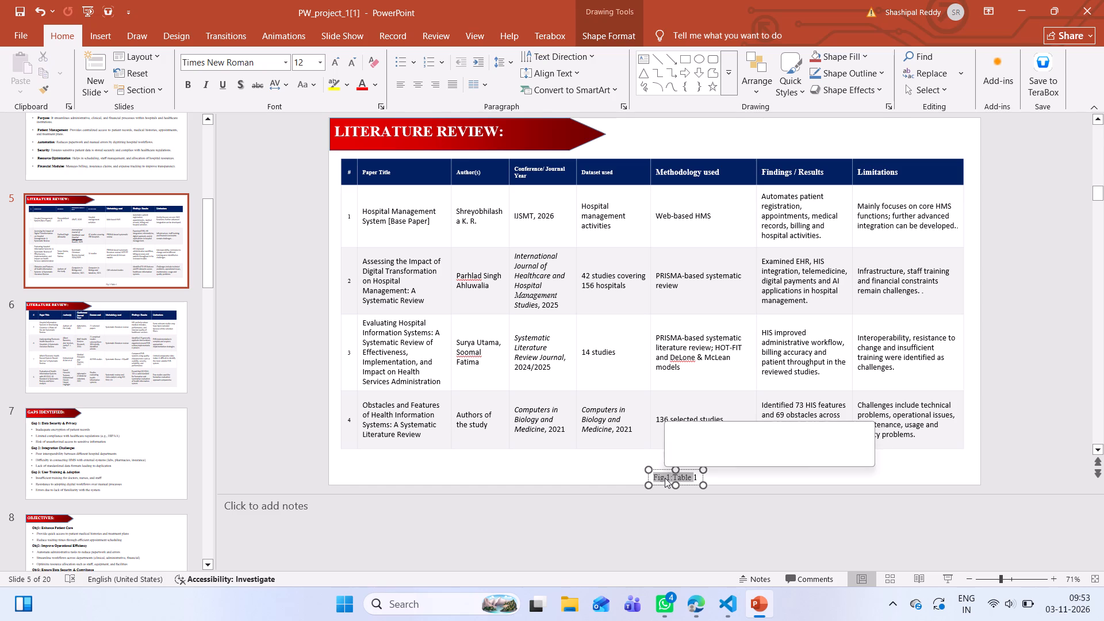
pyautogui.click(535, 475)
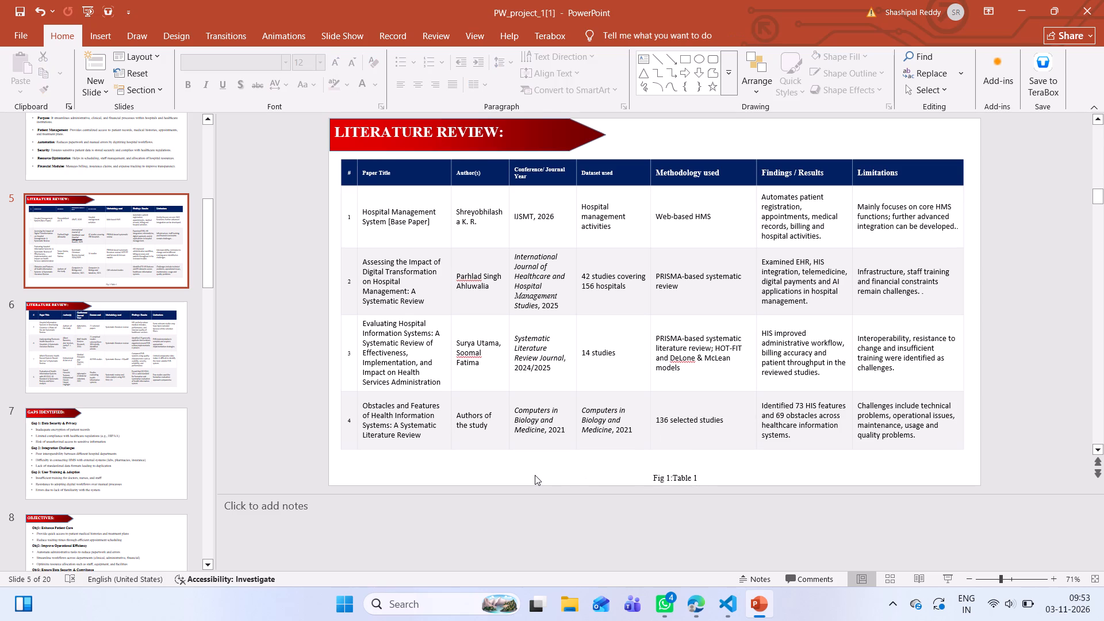
# Look through slides 6 to 11, examining how the tables and figures are captioned.
pyautogui.click(168, 375)
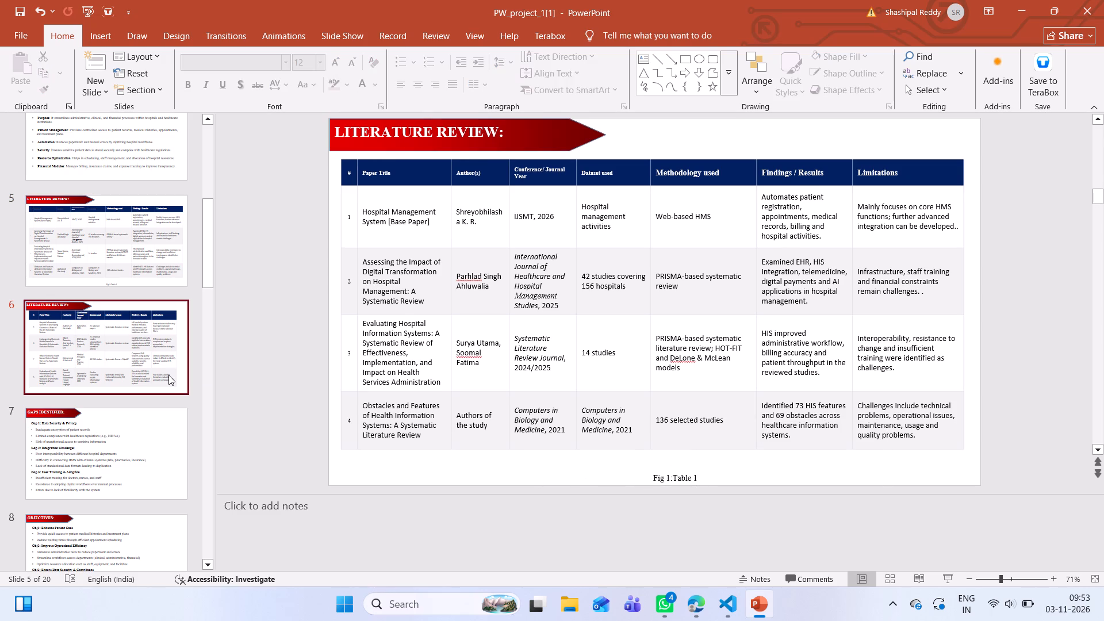
pyautogui.click(181, 433)
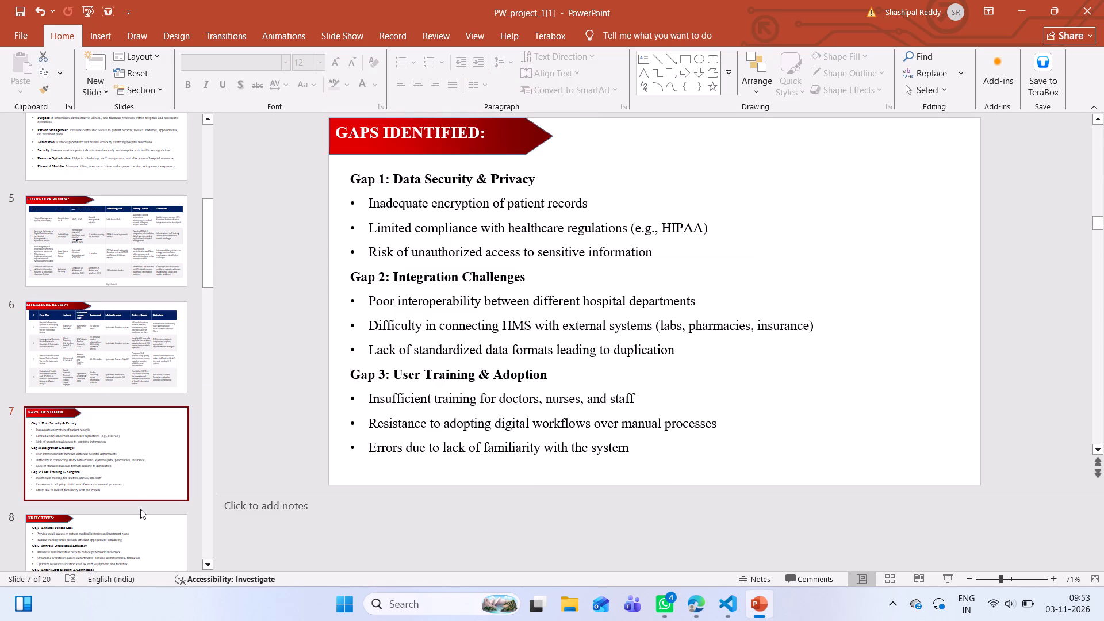
pyautogui.click(140, 542)
pyautogui.press('Down')
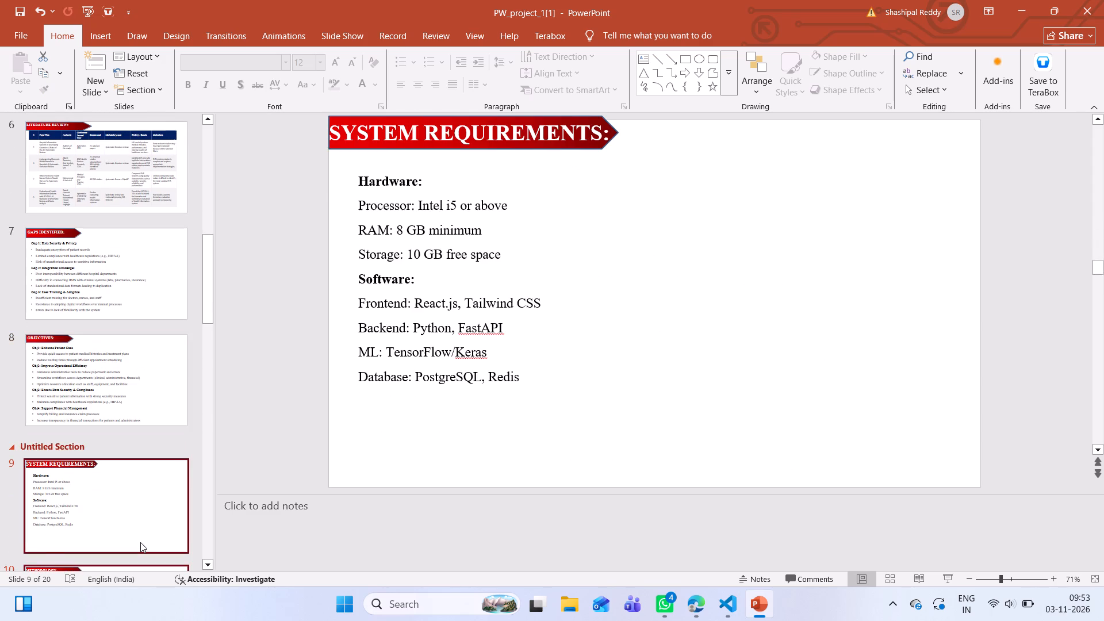
pyautogui.press('Down')
pyautogui.press('Down')
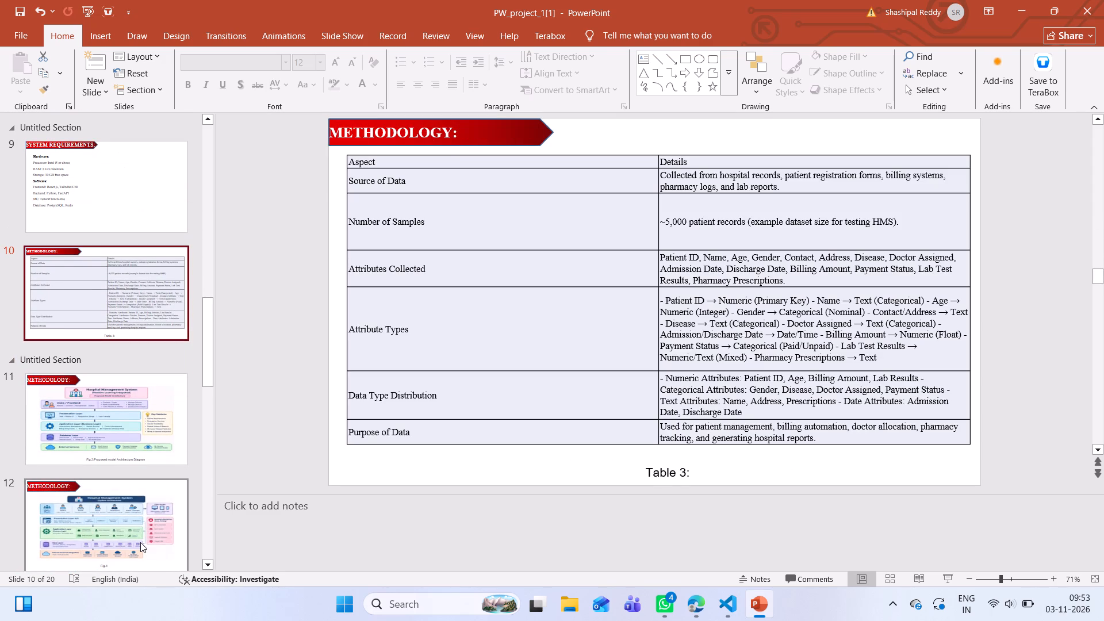
pyautogui.press('Down')
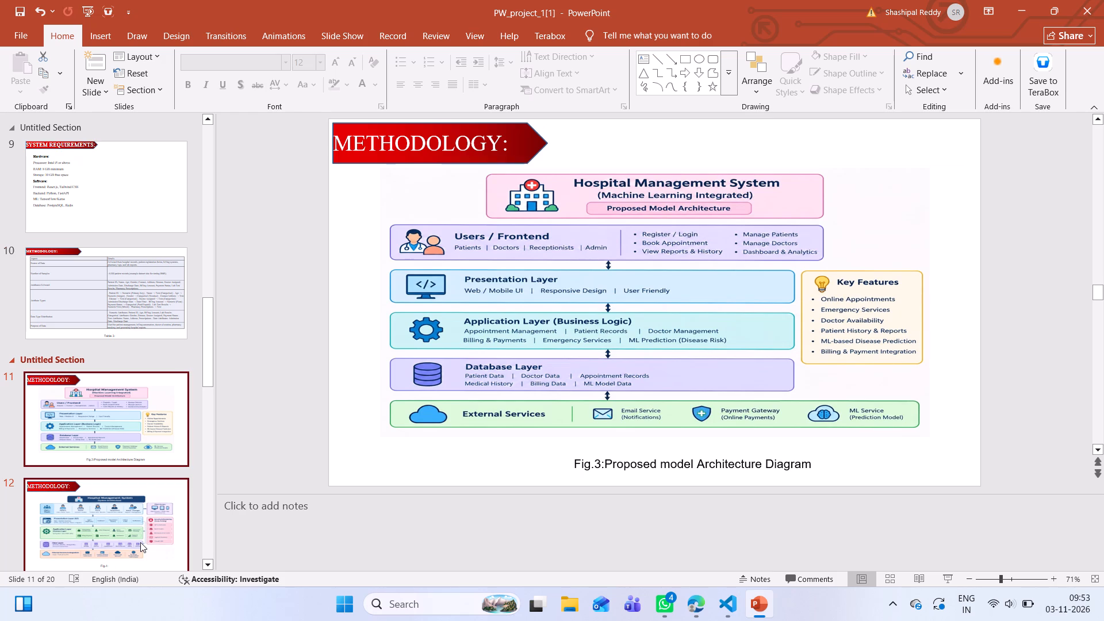
# Return to slide 5 and move the "Fig 1:Table 1" caption up and to the left, closer to the table's lower edge.
pyautogui.press('Up')
pyautogui.press('Up')
pyautogui.press('Up')
pyautogui.press('Up')
pyautogui.press('Up')
pyautogui.press('Up')
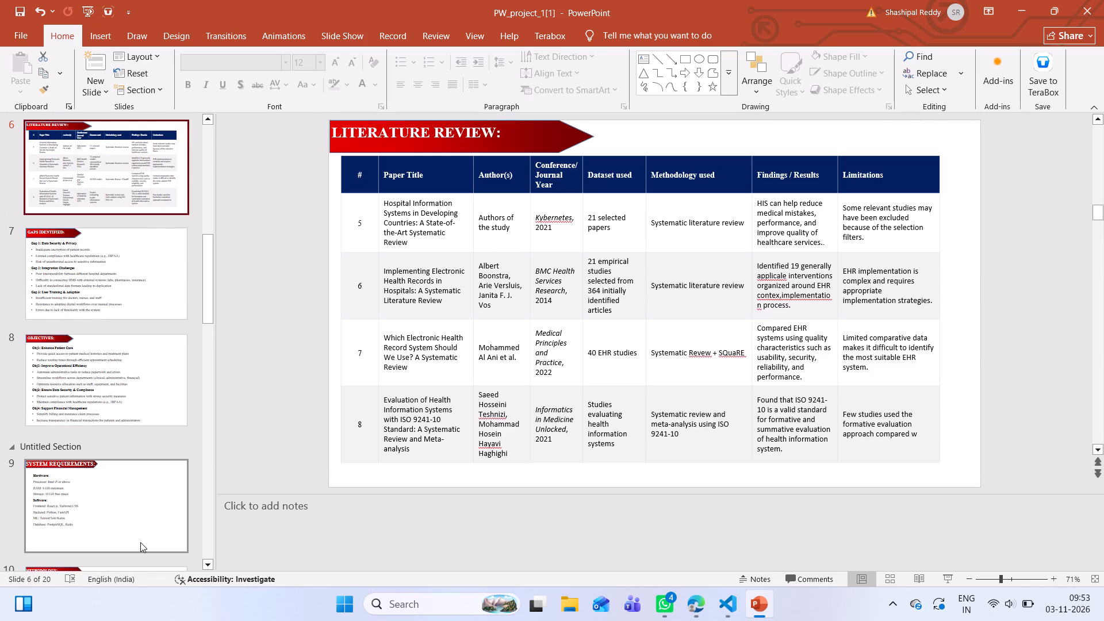
pyautogui.press('Up')
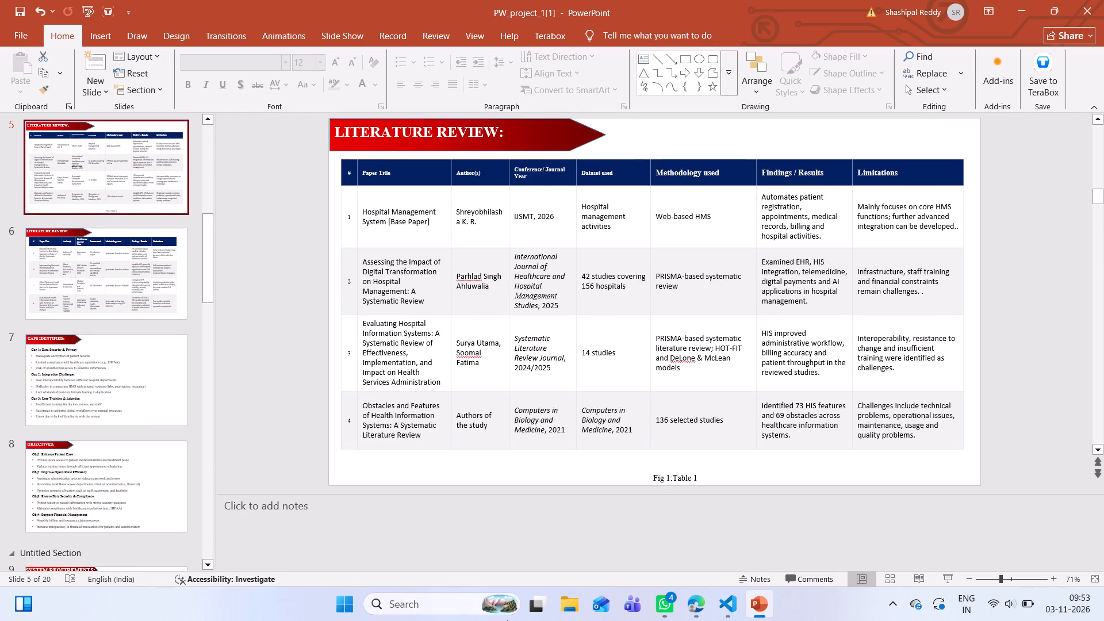
pyautogui.click(681, 484)
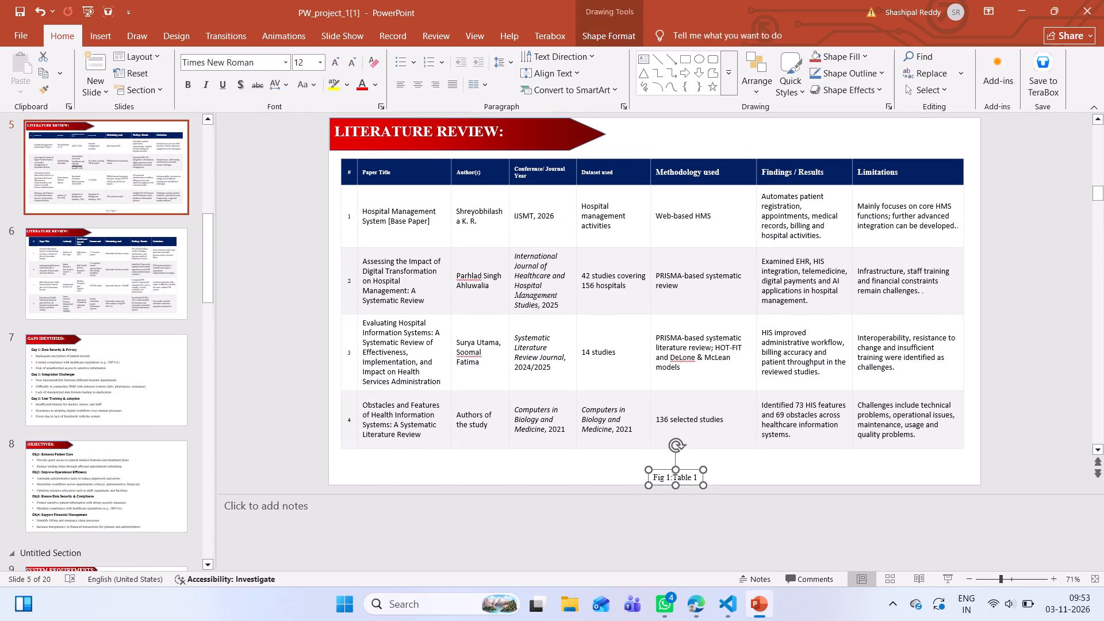
pyautogui.moveTo(650, 478); pyautogui.dragTo(615, 467)
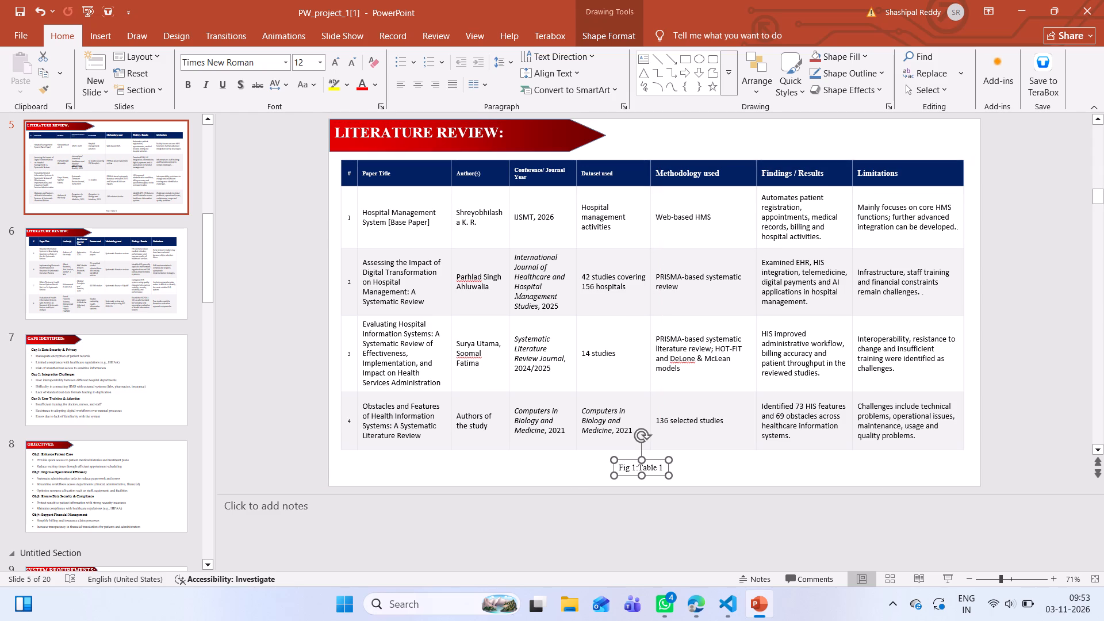
# Delete all of the text in the "Fig 1:Table 1" caption on slide 5, keeping its text box.
pyautogui.click(648, 468)
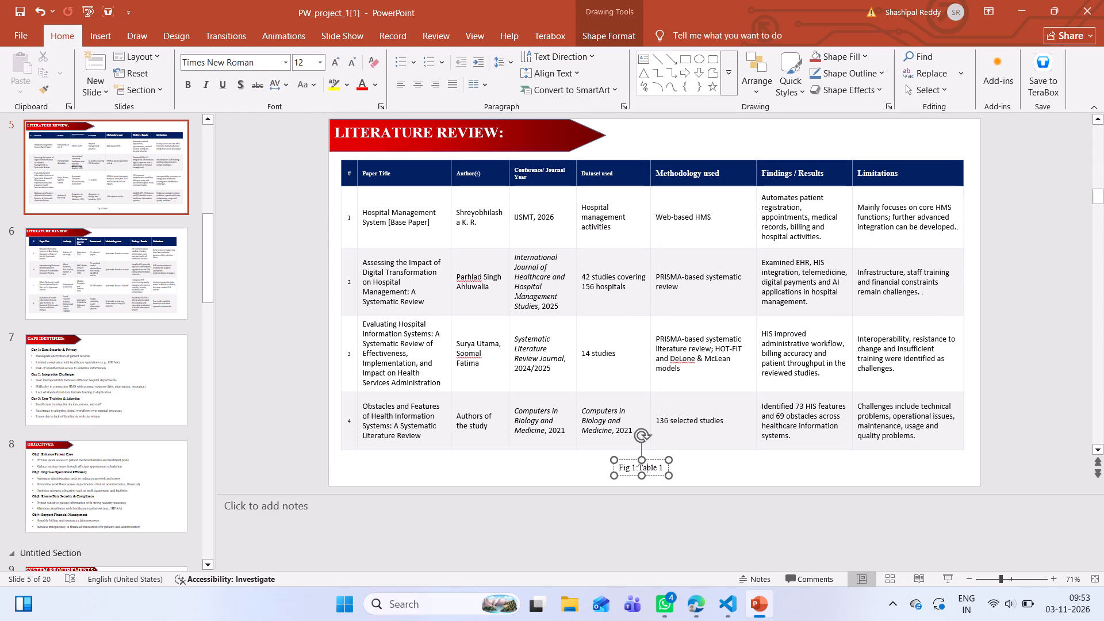
pyautogui.click(638, 469)
pyautogui.press('Right')
pyautogui.press('Right')
pyautogui.press('Right')
pyautogui.press('Right')
pyautogui.press('Right')
pyautogui.press('Right')
pyautogui.press('Right')
pyautogui.press('BackSpace')
pyautogui.press('BackSpace')
pyautogui.press('BackSpace')
pyautogui.press('BackSpace')
pyautogui.press('BackSpace')
pyautogui.press('BackSpace')
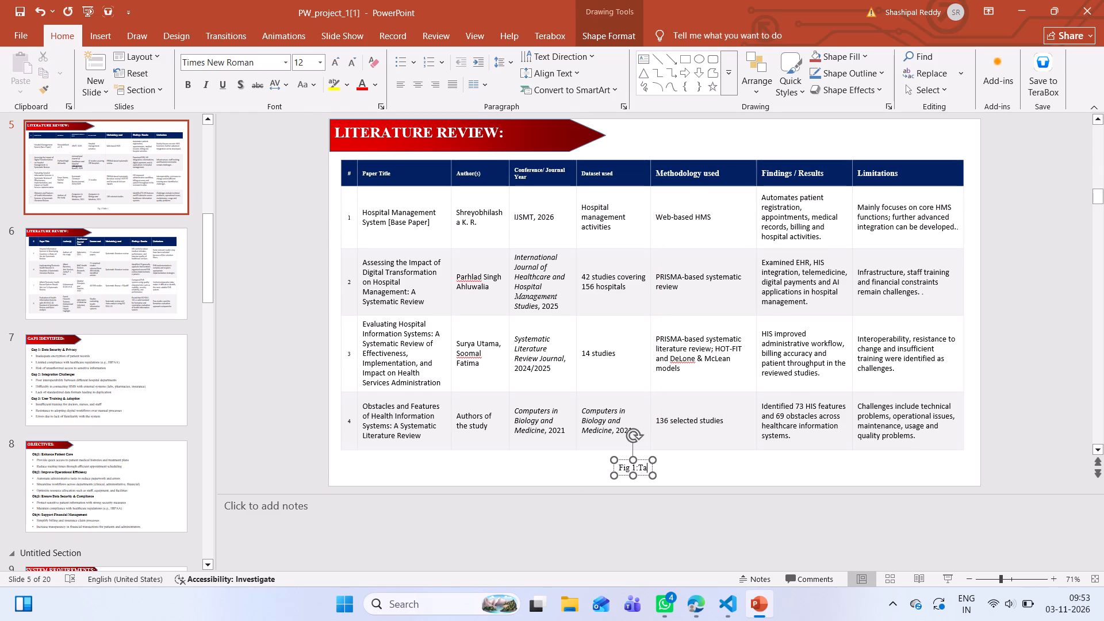
pyautogui.press('BackSpace')
pyautogui.press('BackSpace')
pyautogui.press('BackSpace')
pyautogui.press('BackSpace')
pyautogui.press('BackSpace')
pyautogui.press('BackSpace')
pyautogui.press('BackSpace')
pyautogui.press('BackSpace')
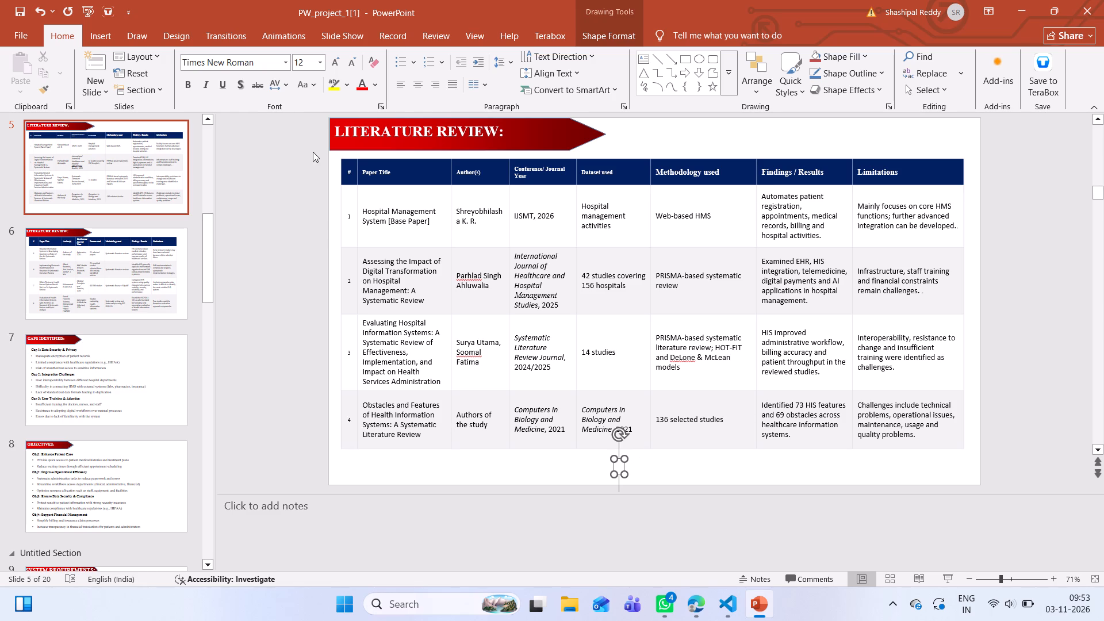
# Enter "Table 1:" at font size 14 in the emptied caption box beneath the table.
pyautogui.click(321, 61)
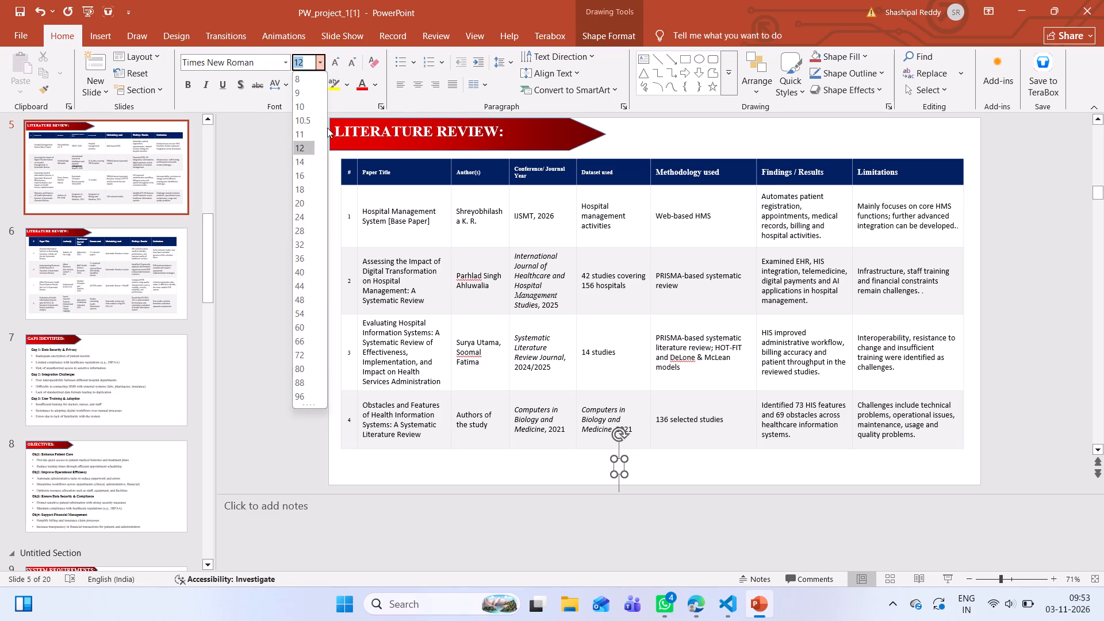
pyautogui.click(298, 159)
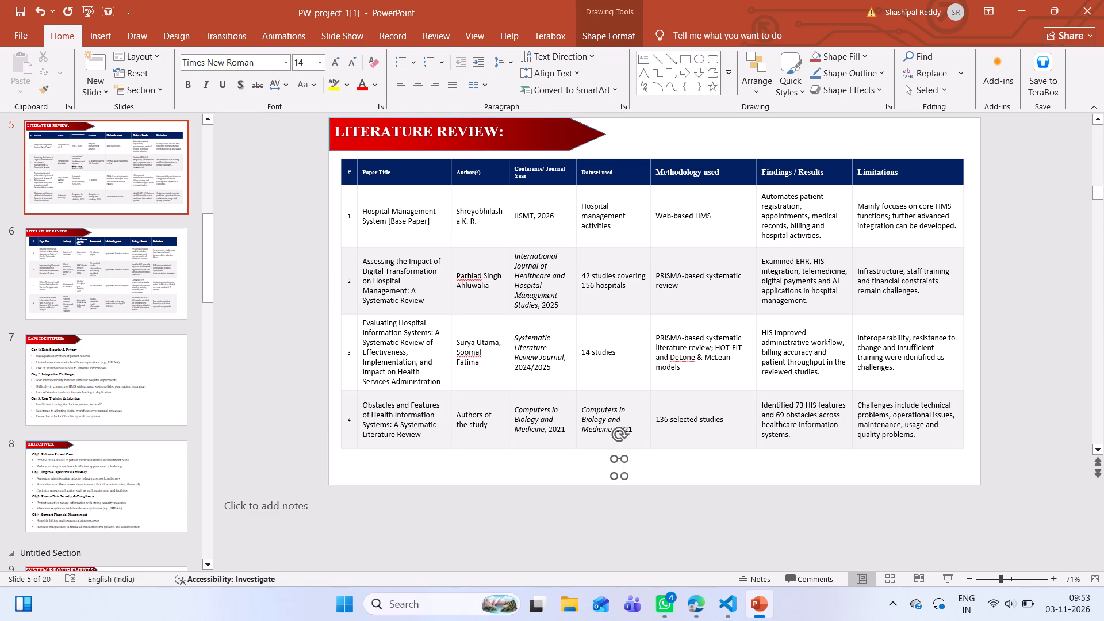
pyautogui.press('t')
pyautogui.write('ab')
pyautogui.write('le')
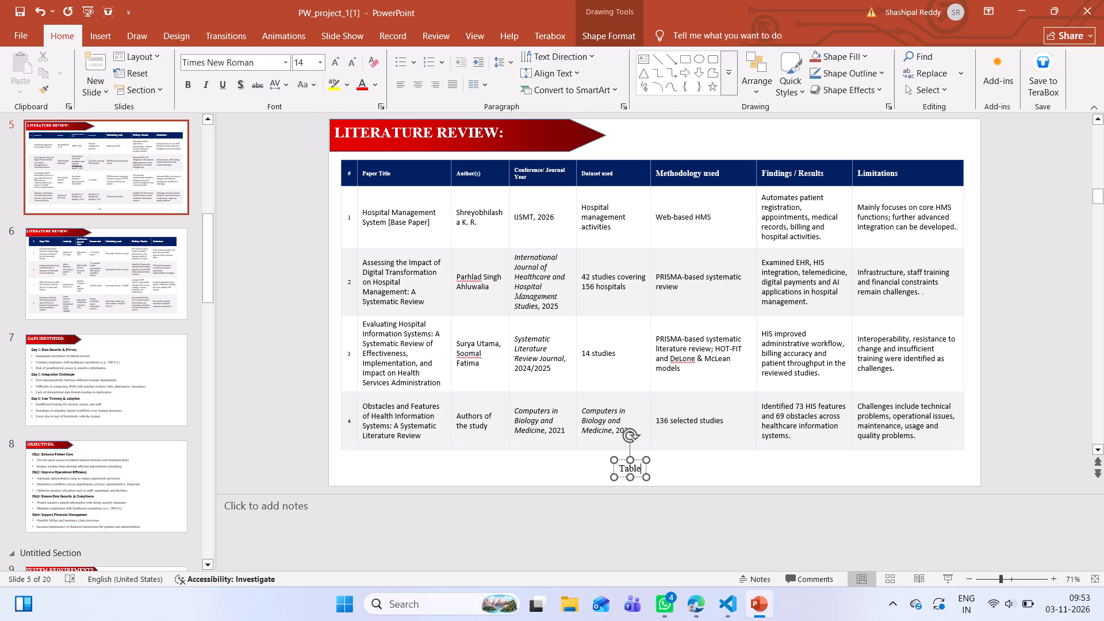
pyautogui.press('space')
pyautogui.press('1')
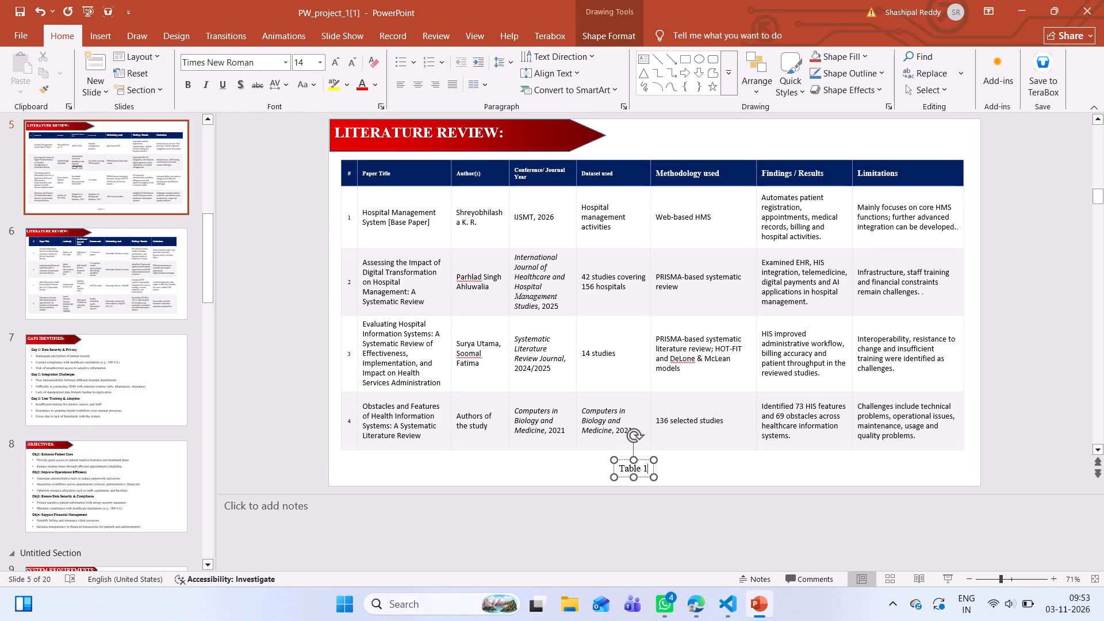
pyautogui.hotkey('shift', ':')
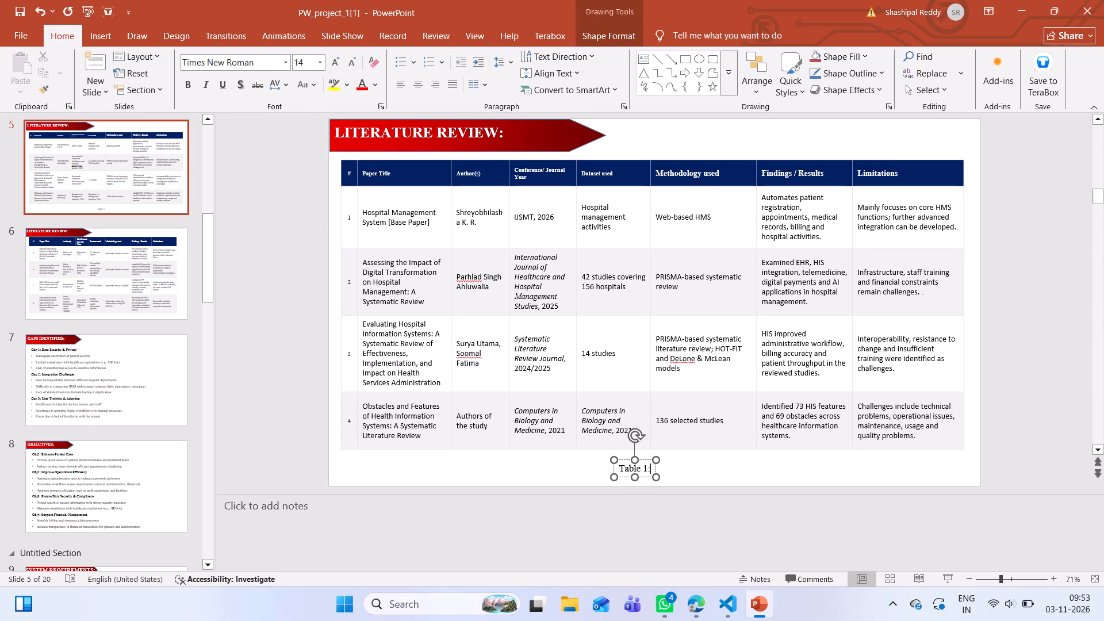
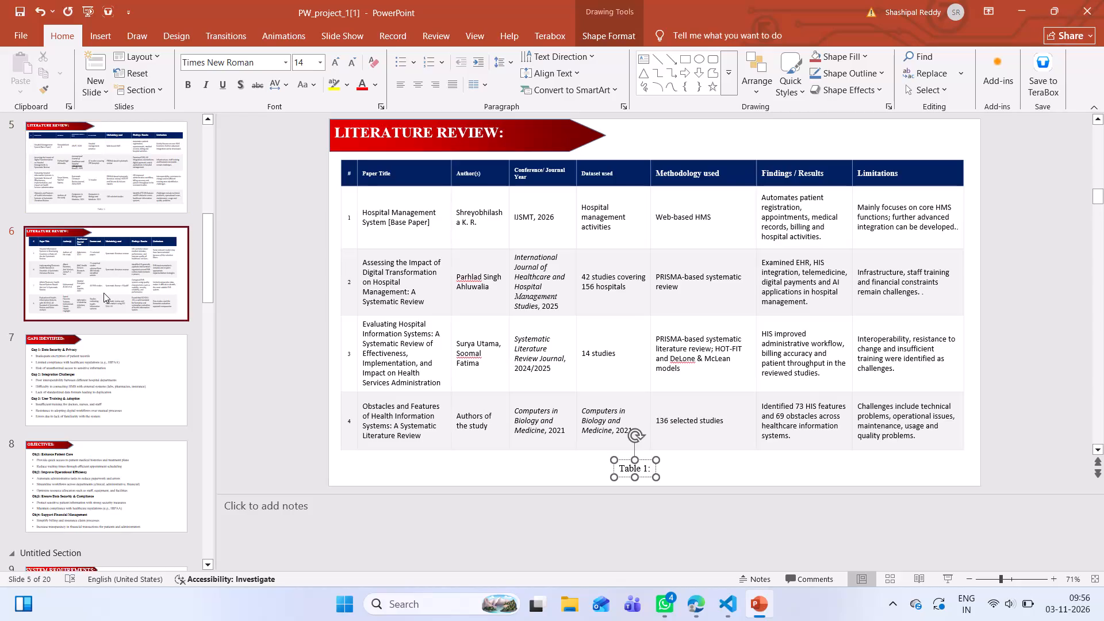
# On slide 6, reduce the literature table's height slightly by raising its lower edge to make room for a caption.
pyautogui.click(103, 293)
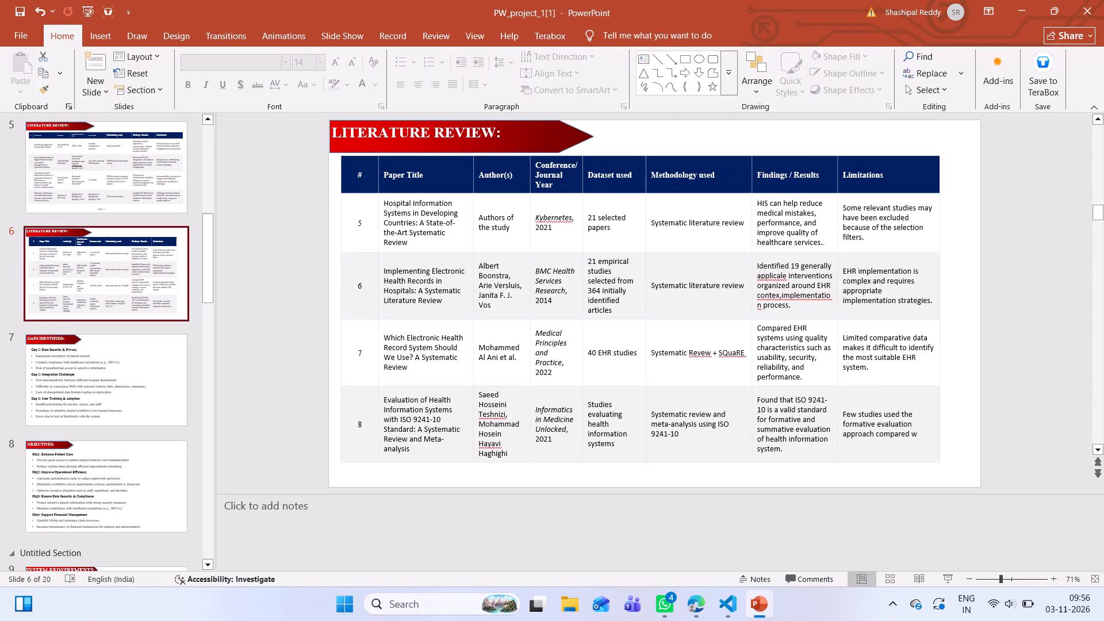
pyautogui.click(590, 478)
pyautogui.doubleClick(619, 471)
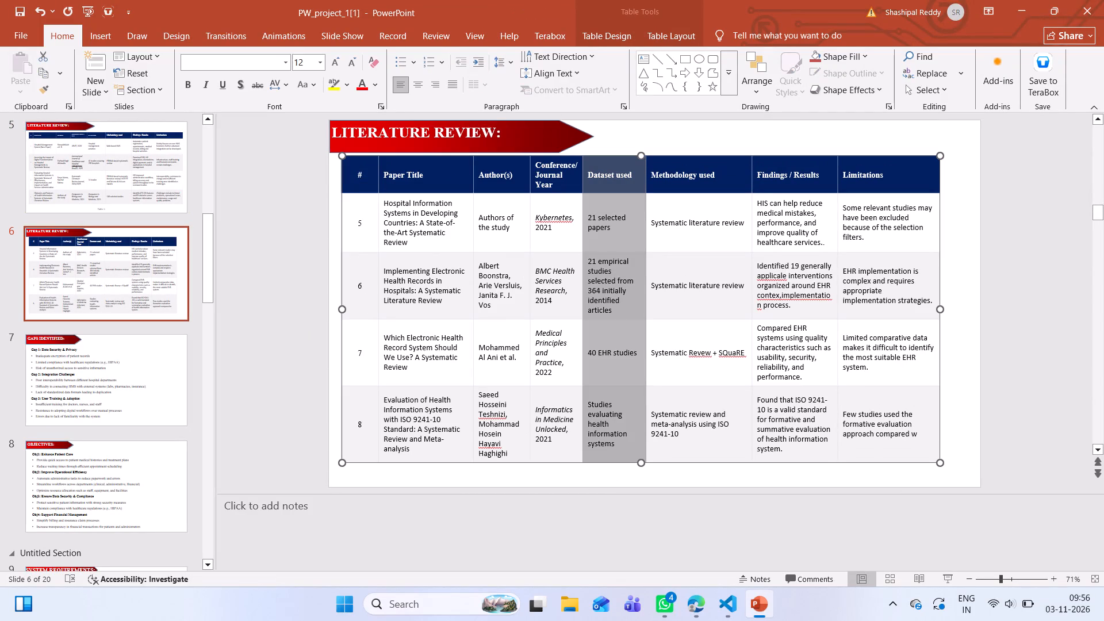
pyautogui.tripleClick(611, 480)
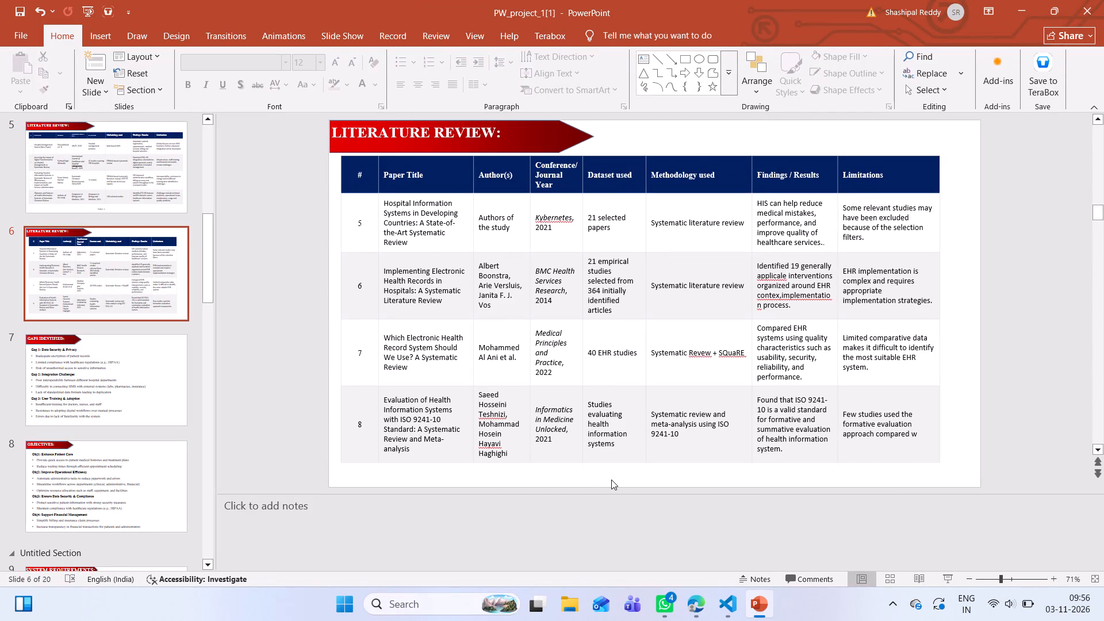
pyautogui.click(607, 474)
pyautogui.doubleClick(591, 473)
pyautogui.click(643, 442)
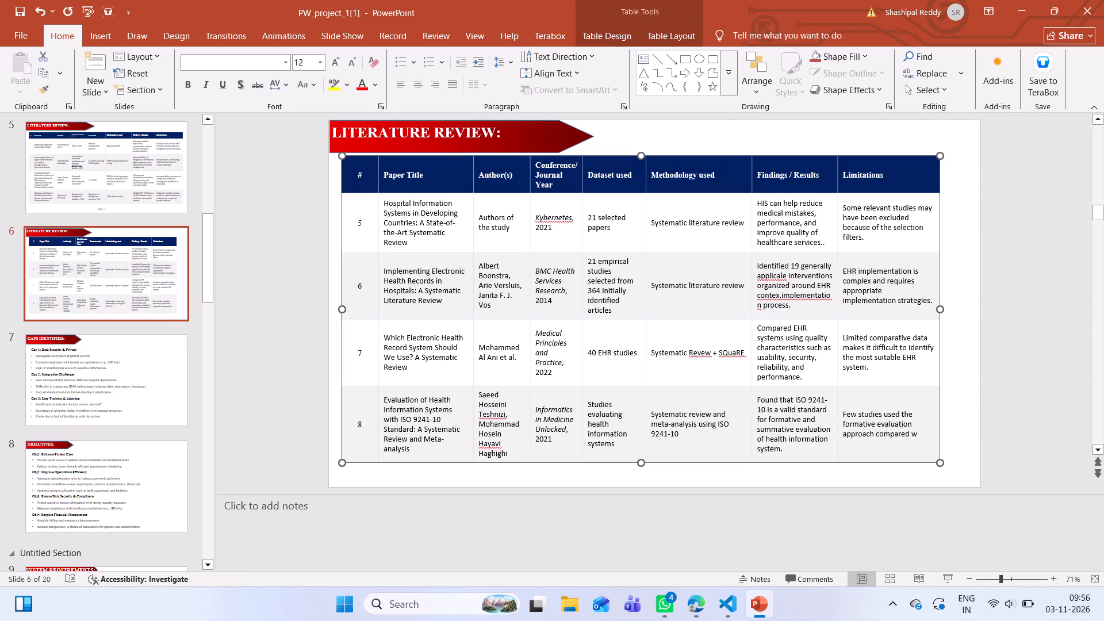
pyautogui.moveTo(642, 466); pyautogui.dragTo(639, 438)
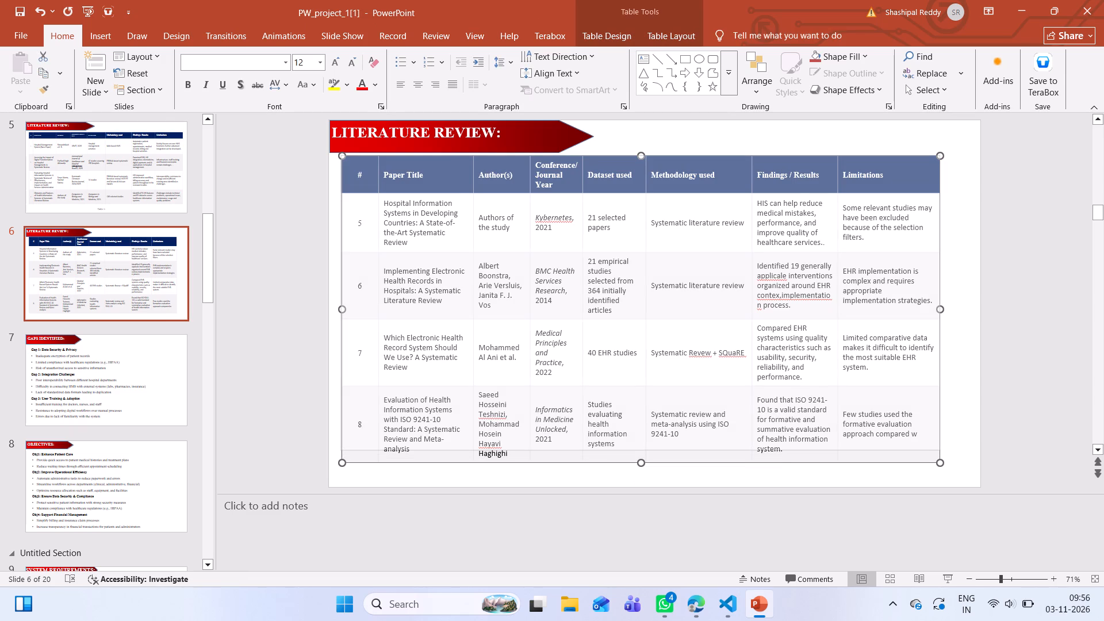
pyautogui.moveTo(639, 438); pyautogui.dragTo(639, 430)
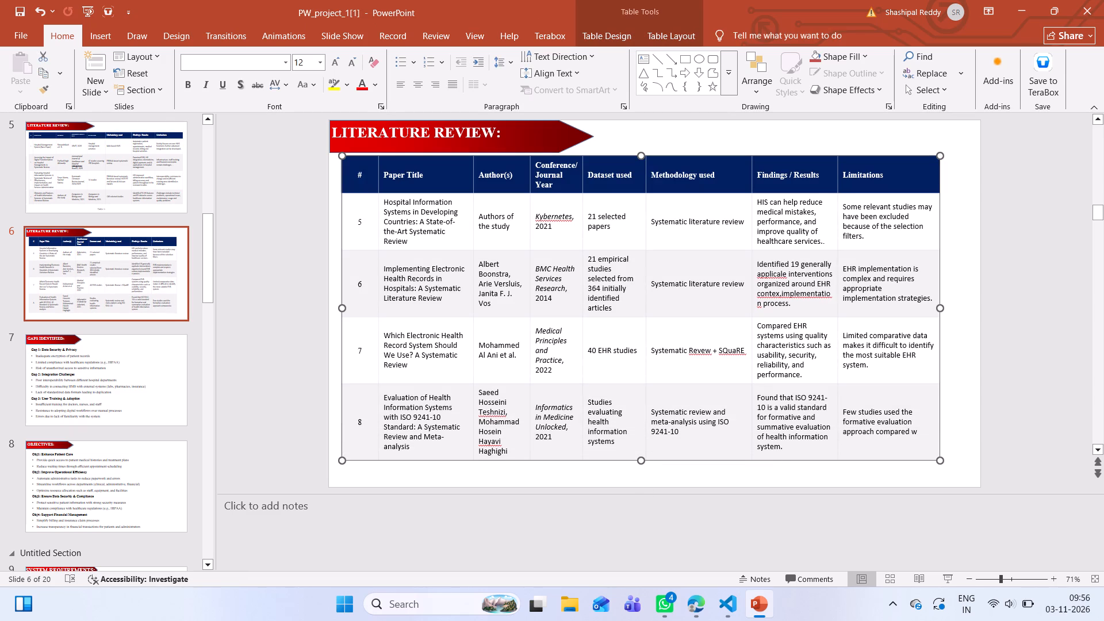
pyautogui.moveTo(640, 463); pyautogui.dragTo(653, 441)
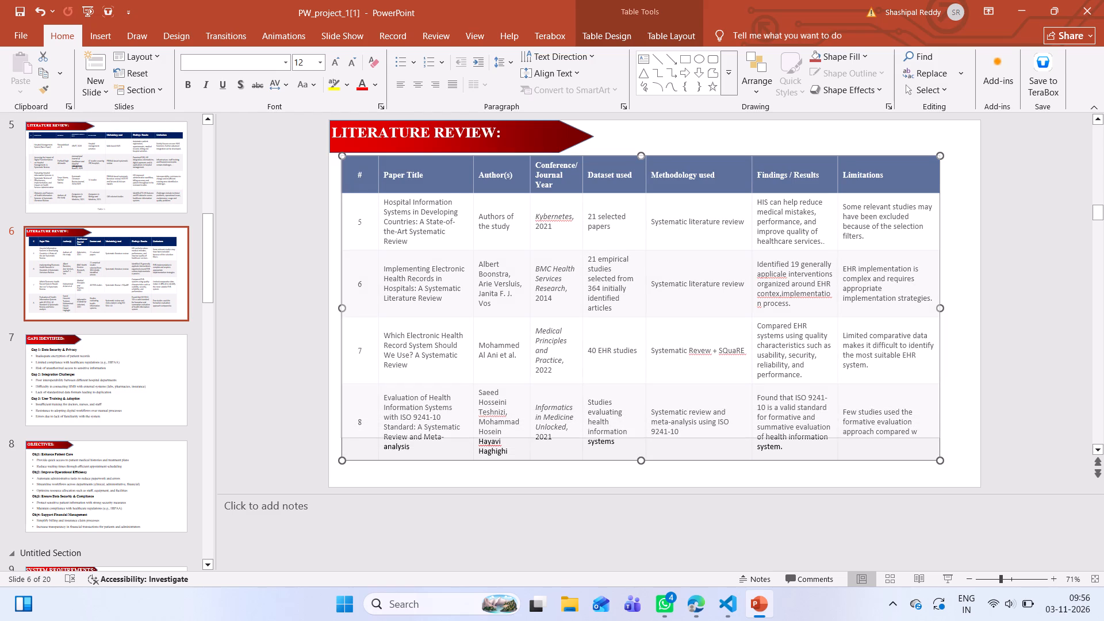
pyautogui.moveTo(653, 441); pyautogui.dragTo(662, 450)
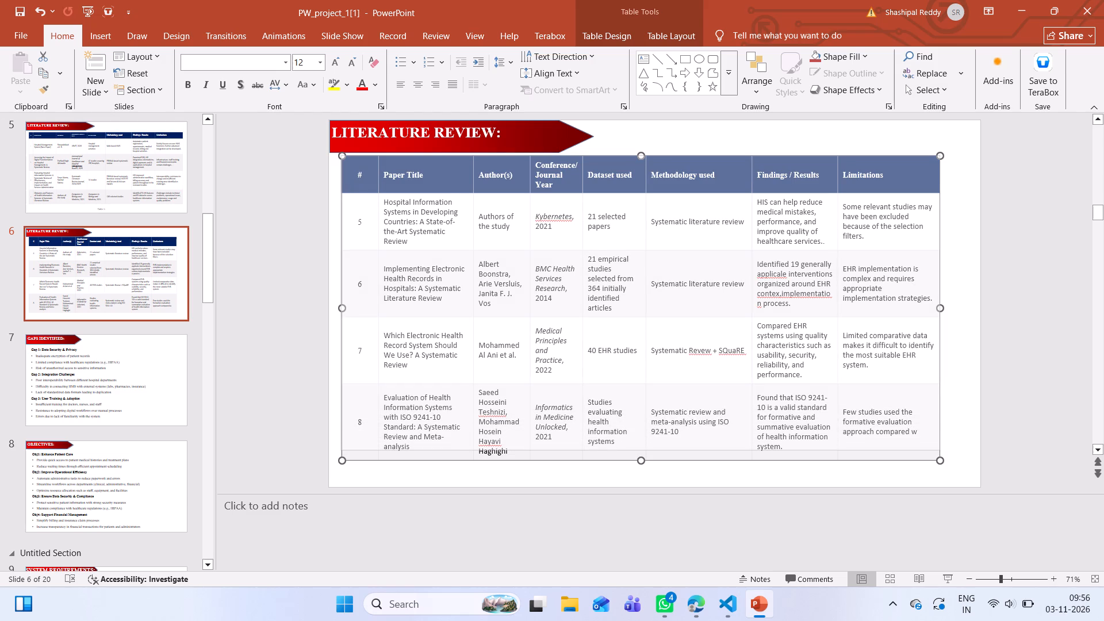
pyautogui.moveTo(662, 450); pyautogui.dragTo(668, 454)
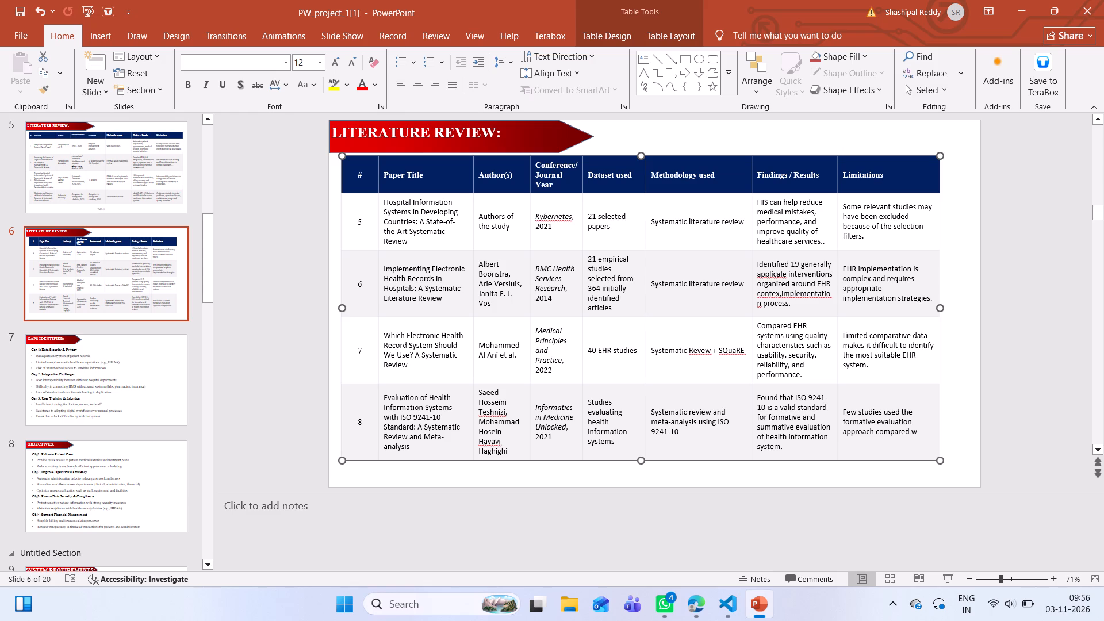
# Delete the word "reliability," from the Findings / Results cell of row 7 in slide 6's table.
pyautogui.click(789, 366)
pyautogui.press('Right')
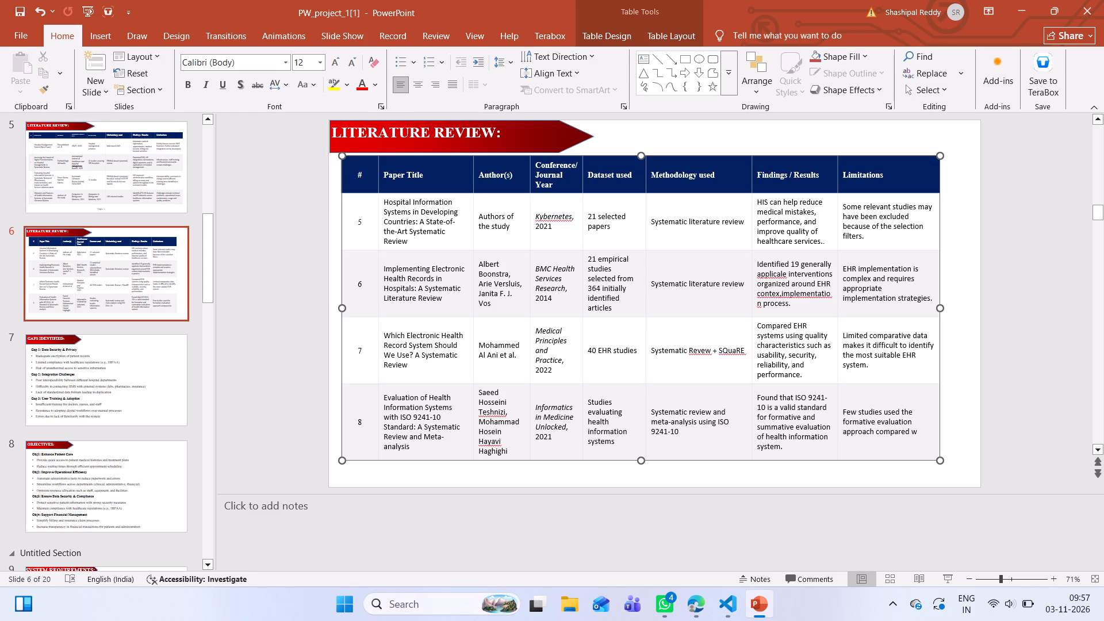
pyautogui.press('BackSpace')
pyautogui.press('BackSpace')
pyautogui.press('BackSpace')
pyautogui.press('BackSpace')
pyautogui.press('BackSpace')
pyautogui.press('BackSpace')
pyautogui.press('BackSpace')
pyautogui.press('BackSpace')
pyautogui.press('BackSpace')
pyautogui.press('BackSpace')
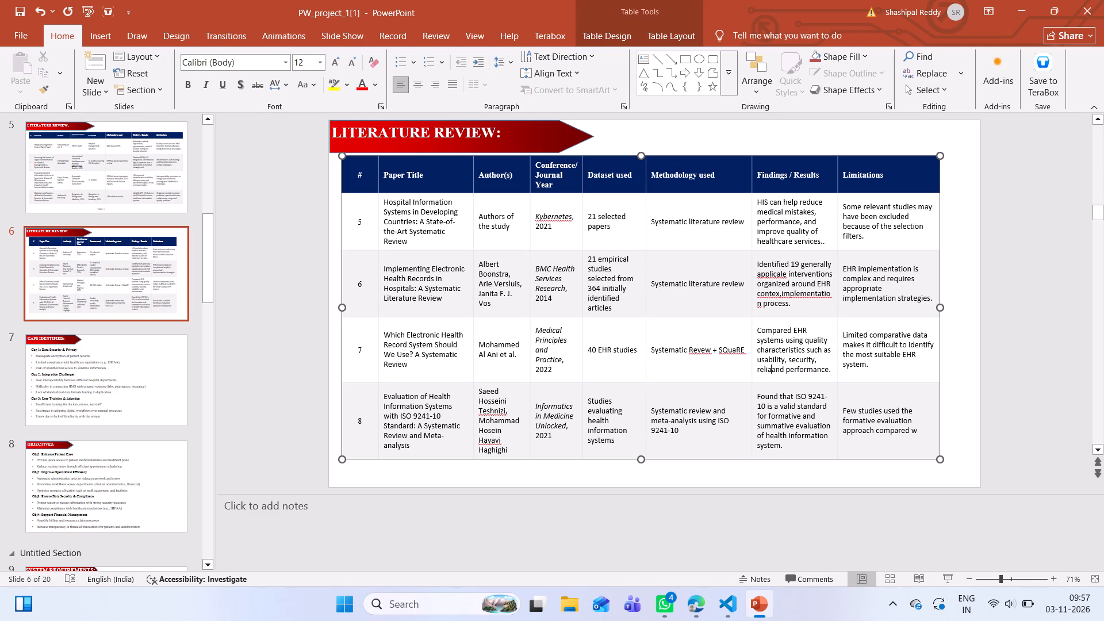
pyautogui.press('BackSpace')
pyautogui.press('BackSpace')
pyautogui.press('BackSpace')
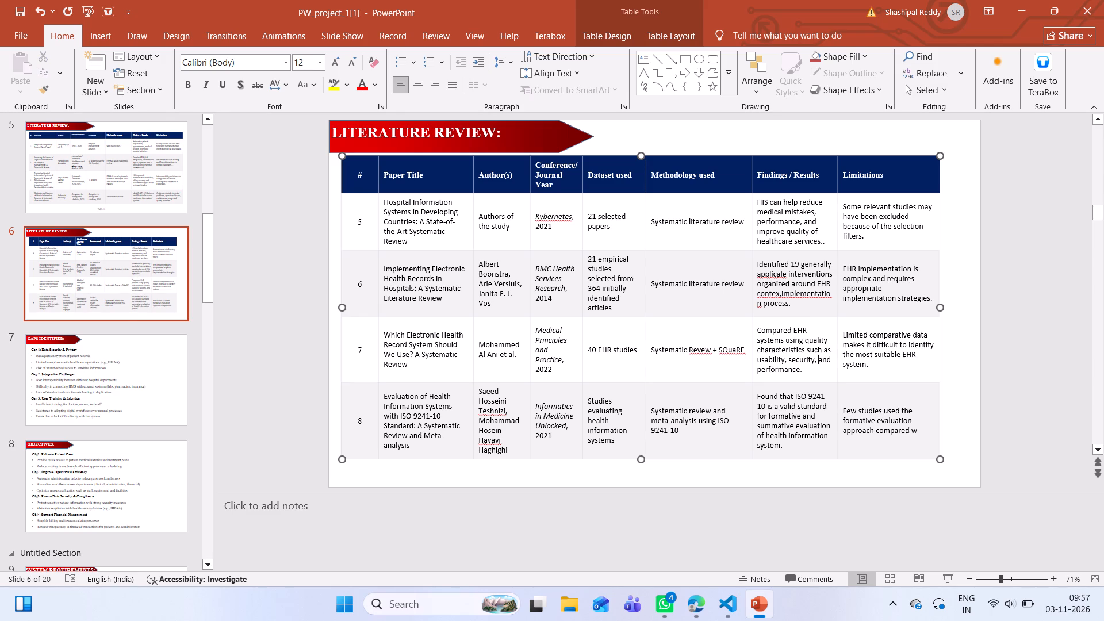
# Raise the lower edge of slide 6's table a little further to tighten its rows.
pyautogui.moveTo(640, 460); pyautogui.dragTo(637, 448)
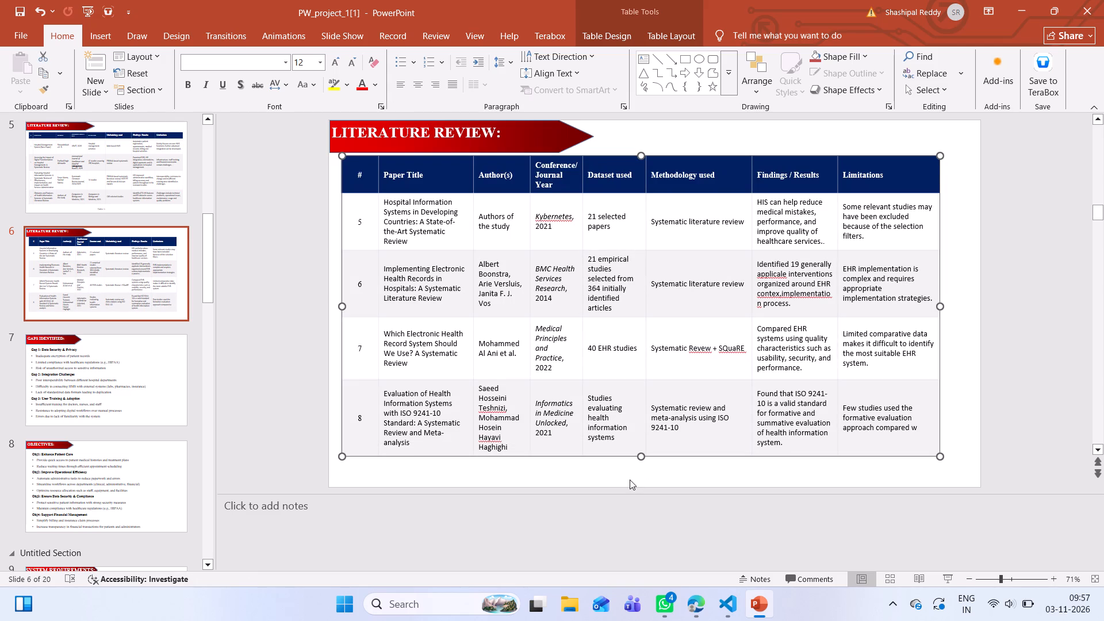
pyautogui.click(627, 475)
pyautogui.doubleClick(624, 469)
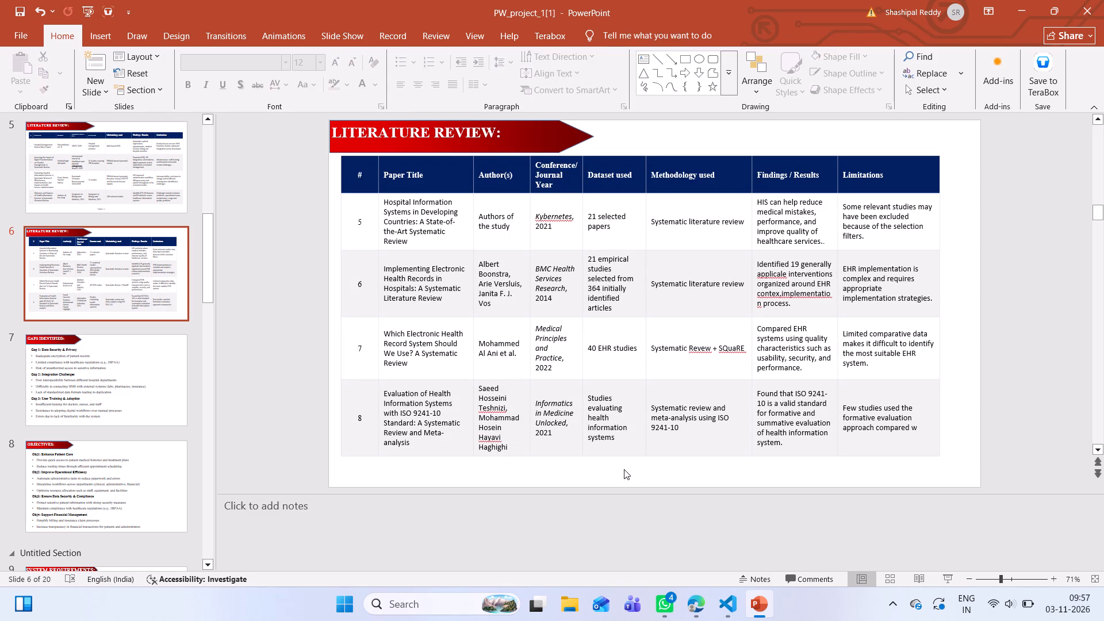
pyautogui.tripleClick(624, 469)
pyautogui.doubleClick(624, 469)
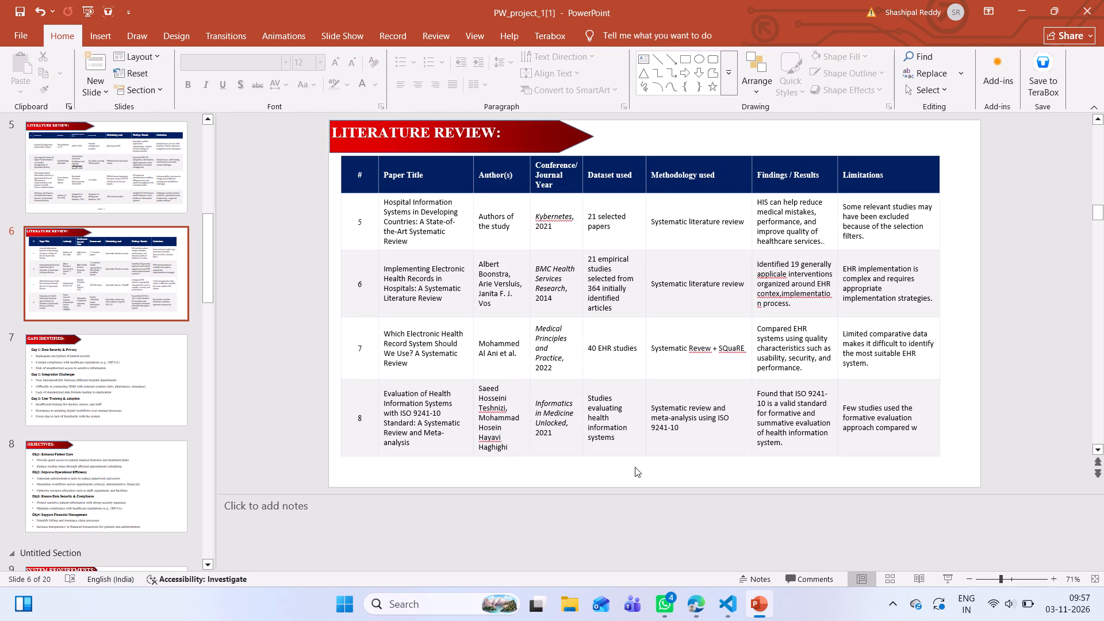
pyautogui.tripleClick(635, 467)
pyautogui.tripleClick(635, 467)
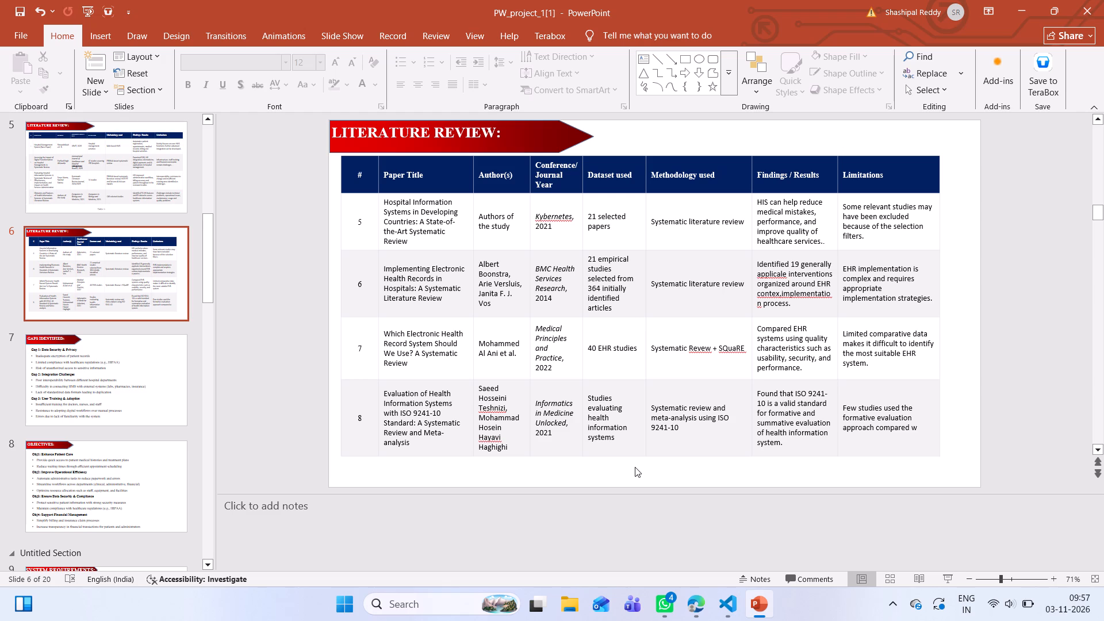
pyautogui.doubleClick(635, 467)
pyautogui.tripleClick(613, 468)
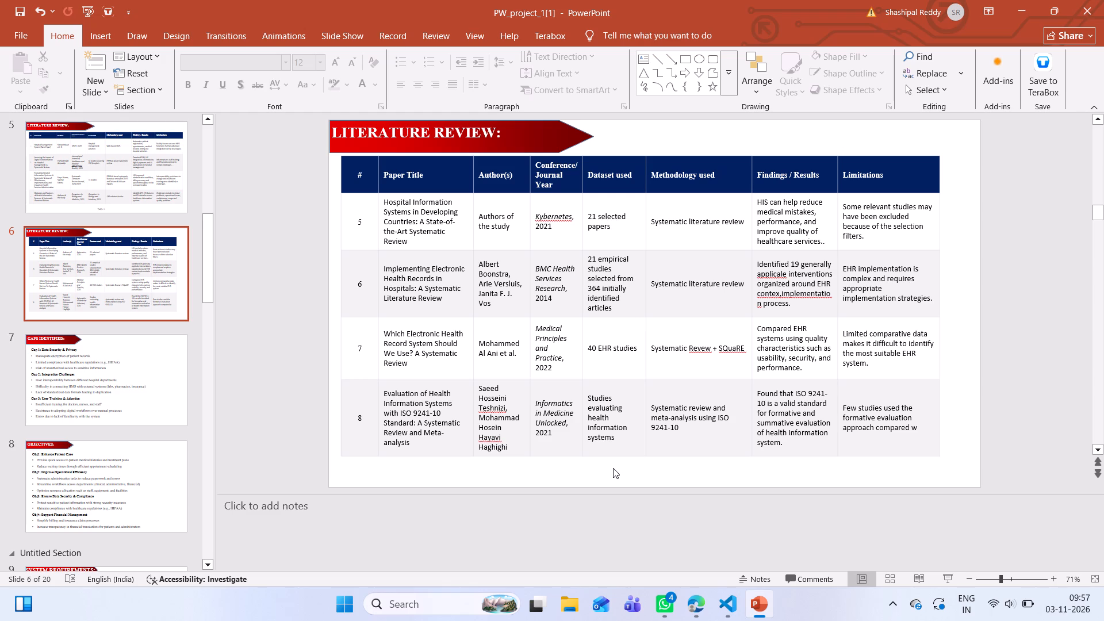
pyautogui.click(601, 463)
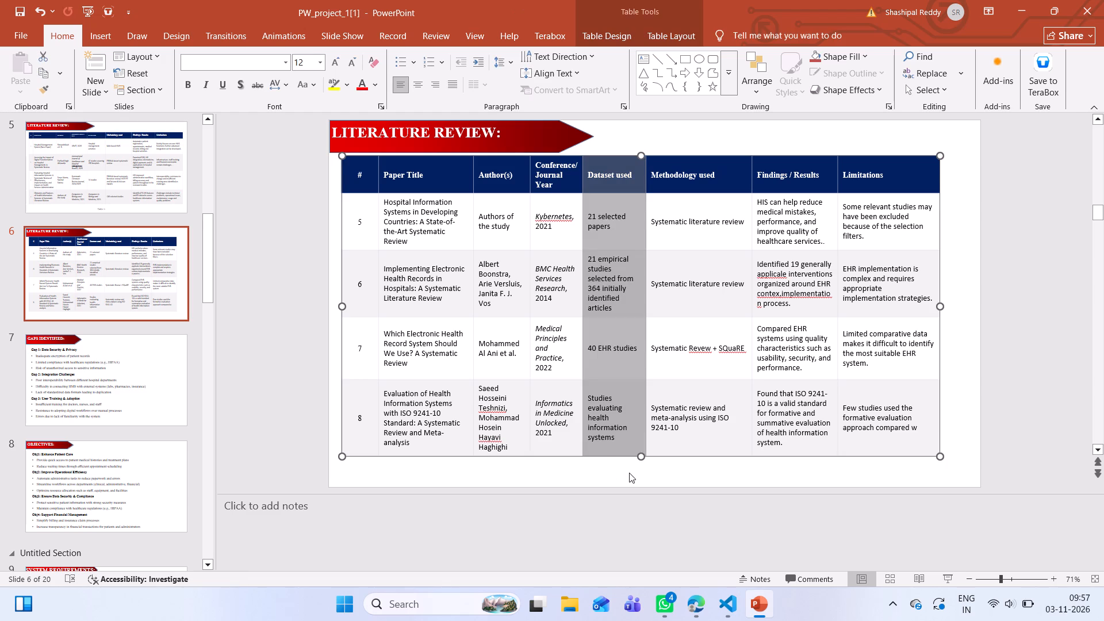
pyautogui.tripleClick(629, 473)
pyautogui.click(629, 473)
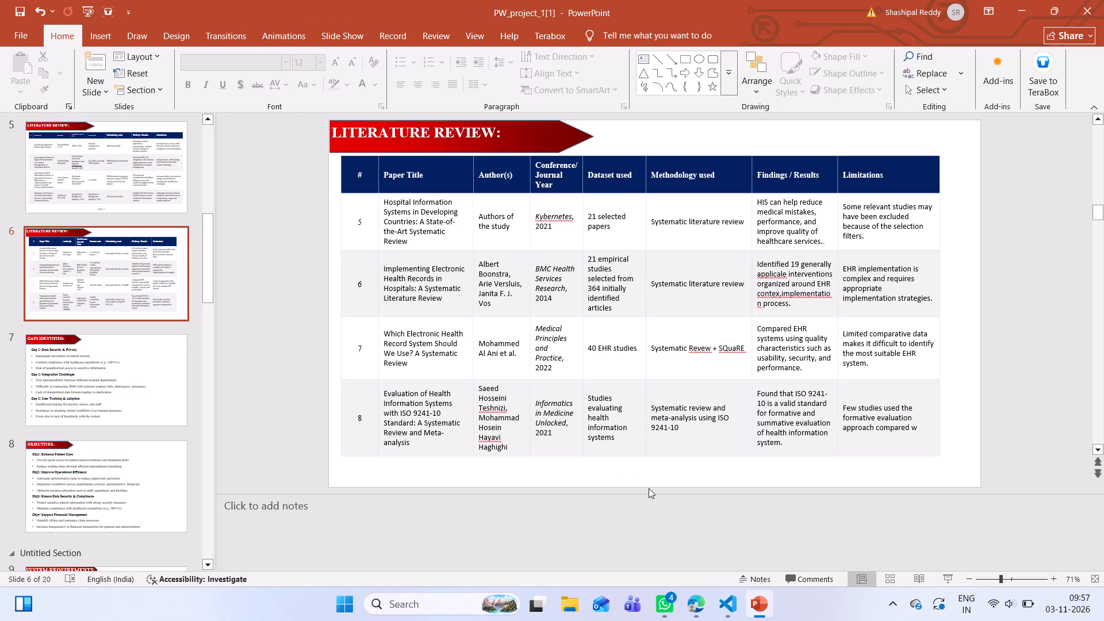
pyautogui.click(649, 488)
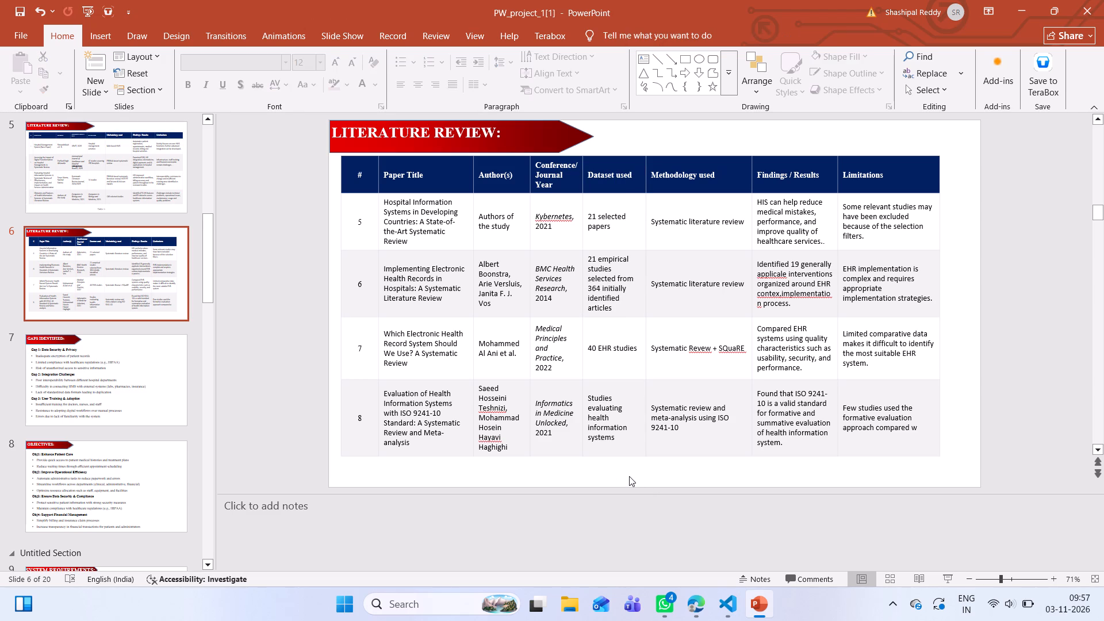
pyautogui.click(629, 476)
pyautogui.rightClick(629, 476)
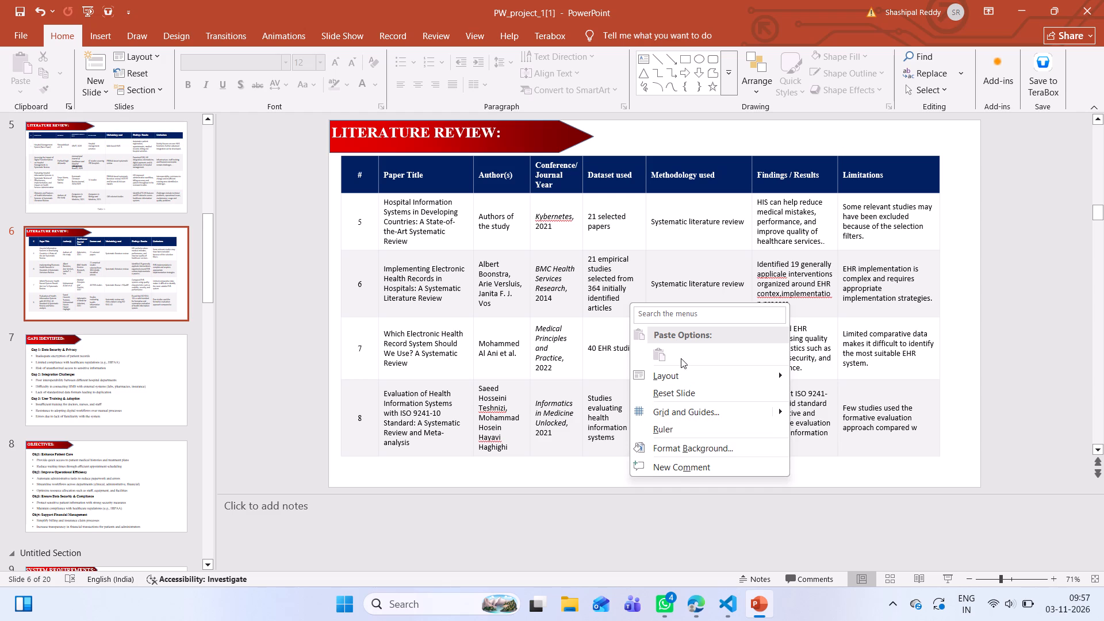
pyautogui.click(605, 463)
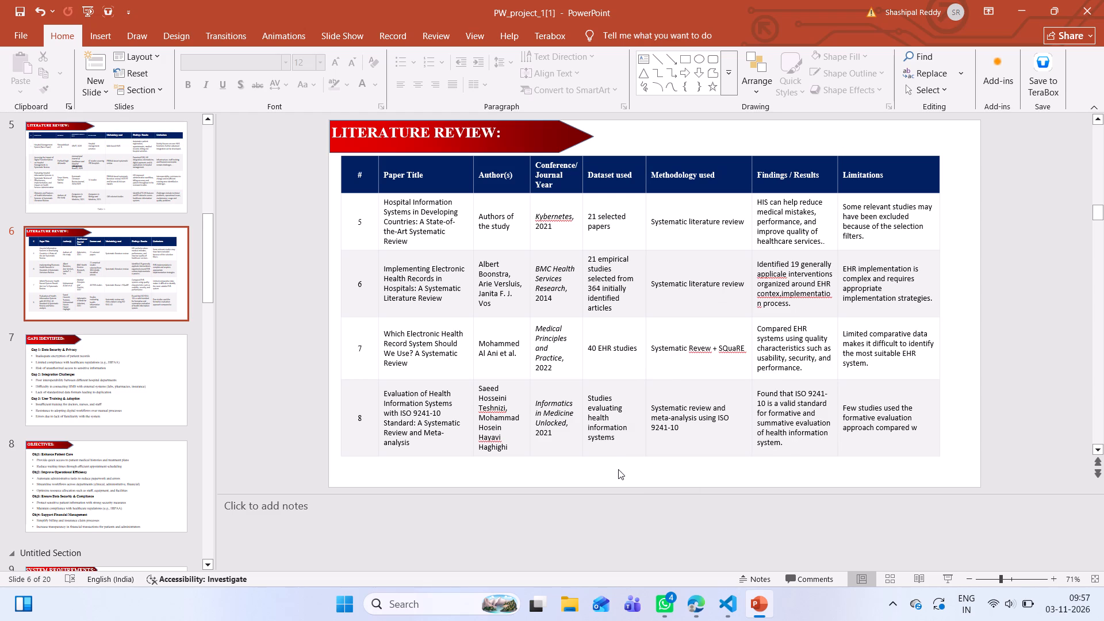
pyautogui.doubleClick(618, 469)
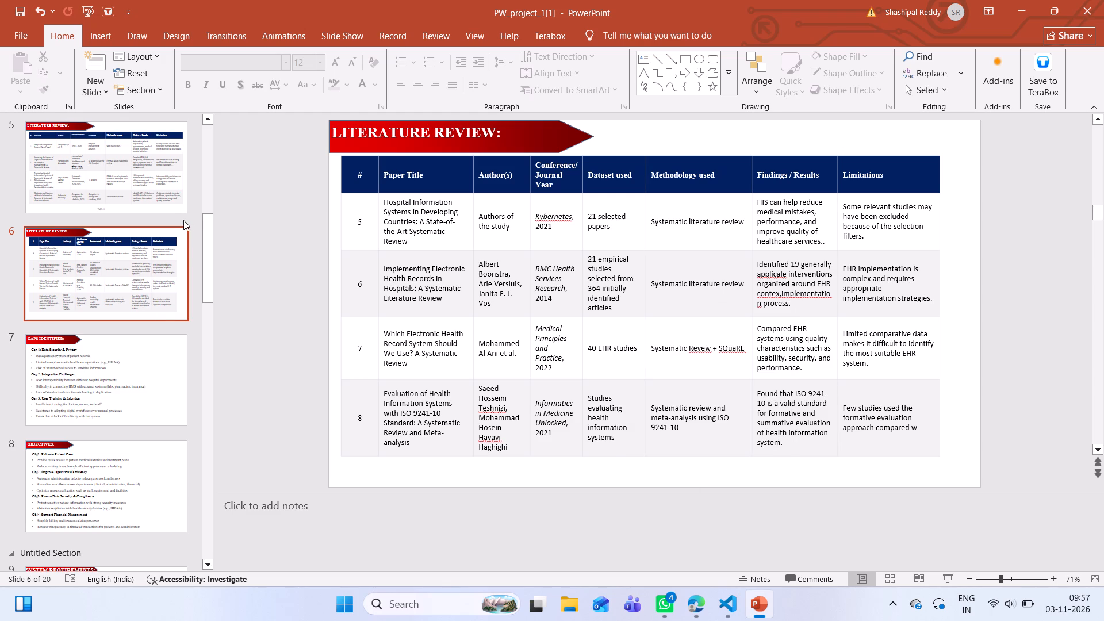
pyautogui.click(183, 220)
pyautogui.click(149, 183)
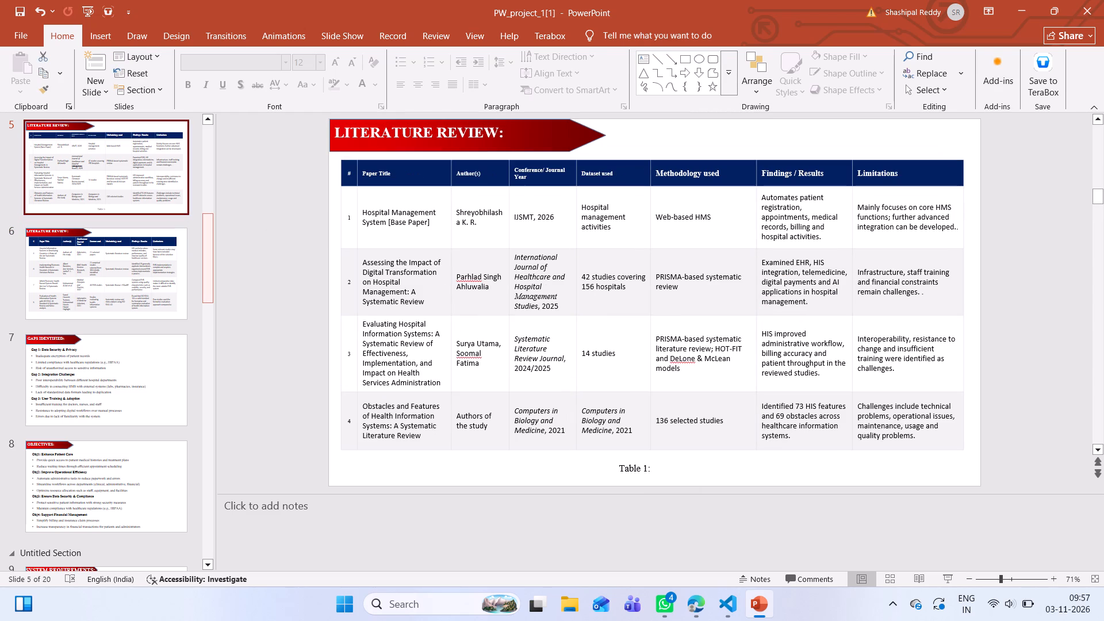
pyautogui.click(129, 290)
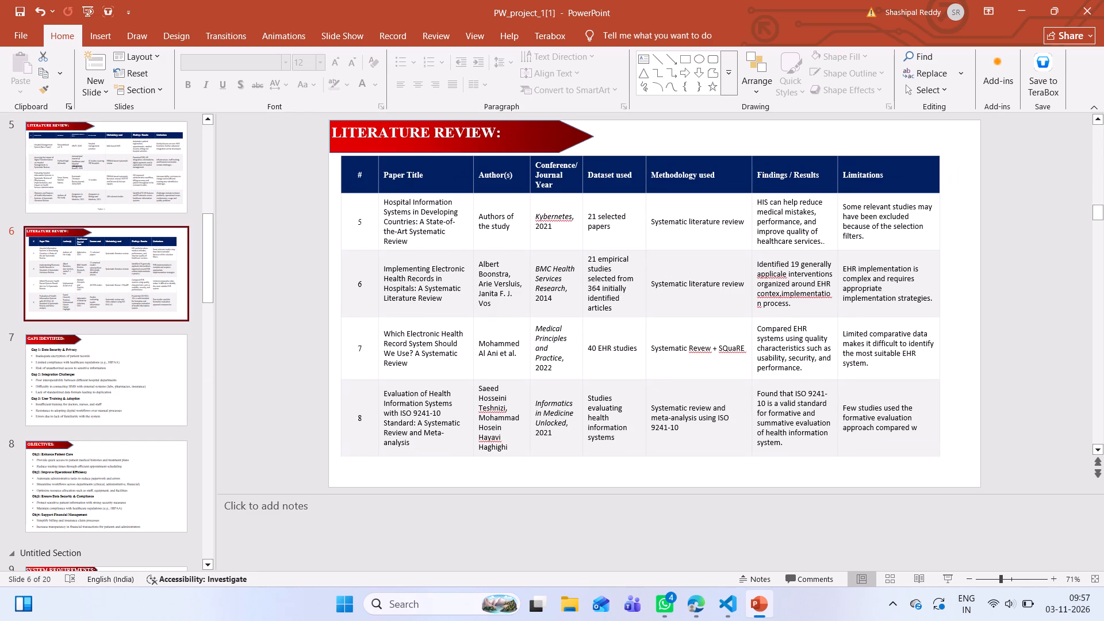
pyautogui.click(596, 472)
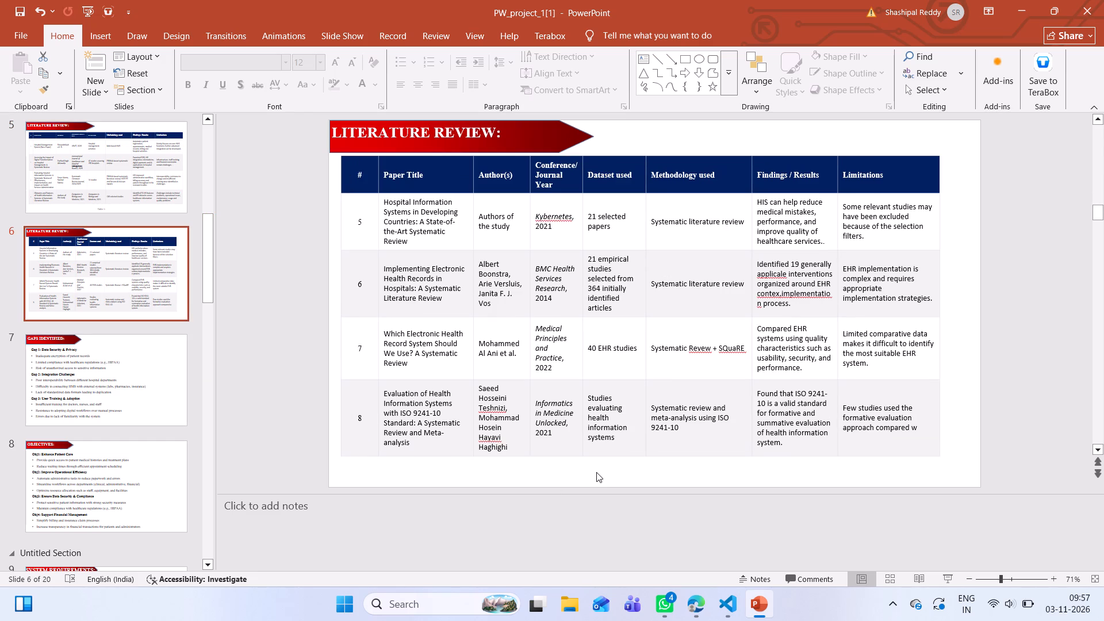
# Copy the "Table 1:" caption text from slide 5 and place it beneath the literature table on slide 6.
pyautogui.click(136, 151)
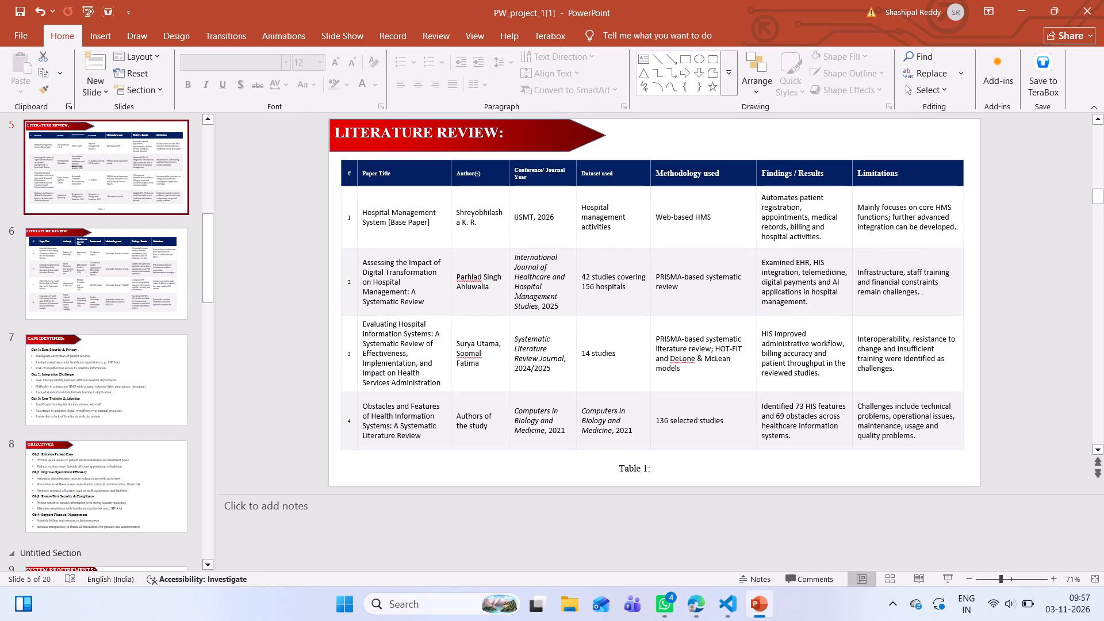
pyautogui.rightClick(637, 466)
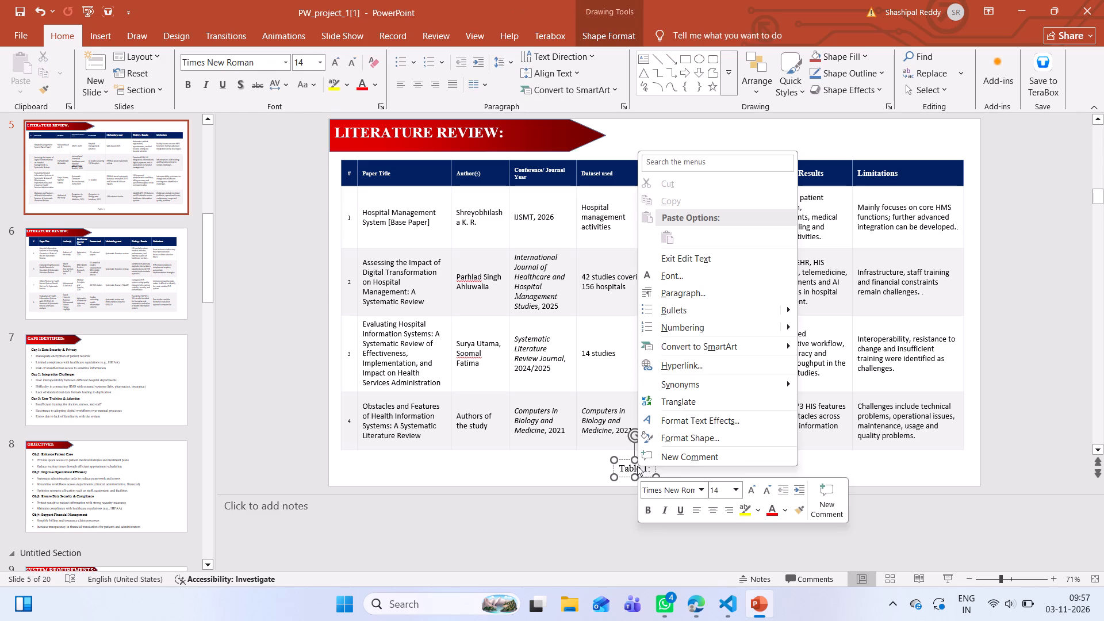
pyautogui.click(591, 461)
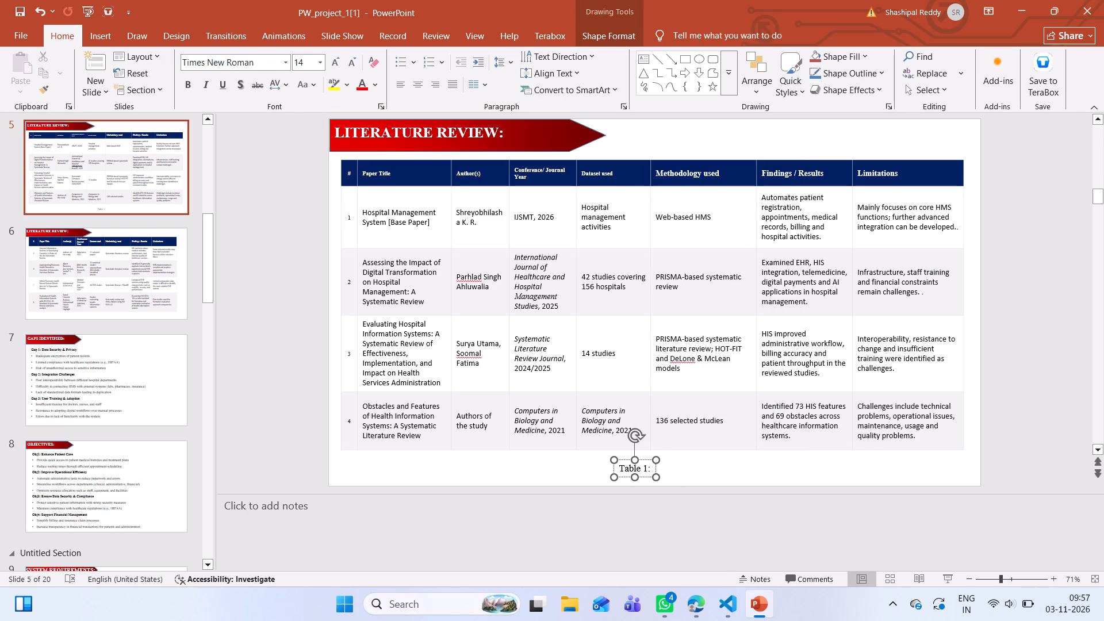
pyautogui.click(626, 465)
pyautogui.hotkey('ctrl', 'a')
pyautogui.hotkey('ctrl', 'c')
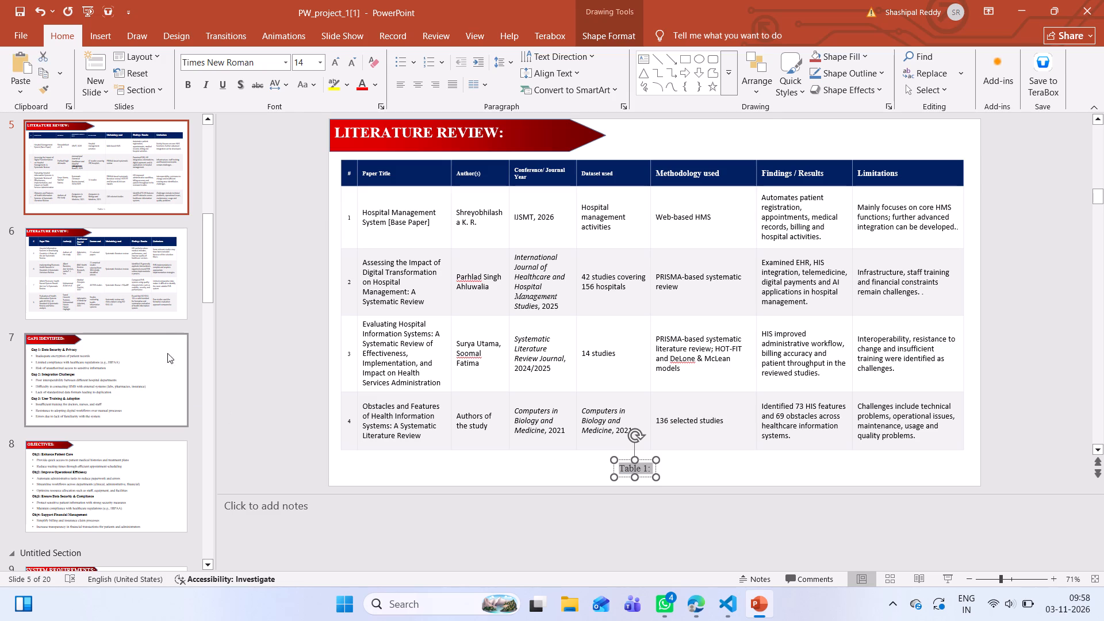
pyautogui.click(178, 270)
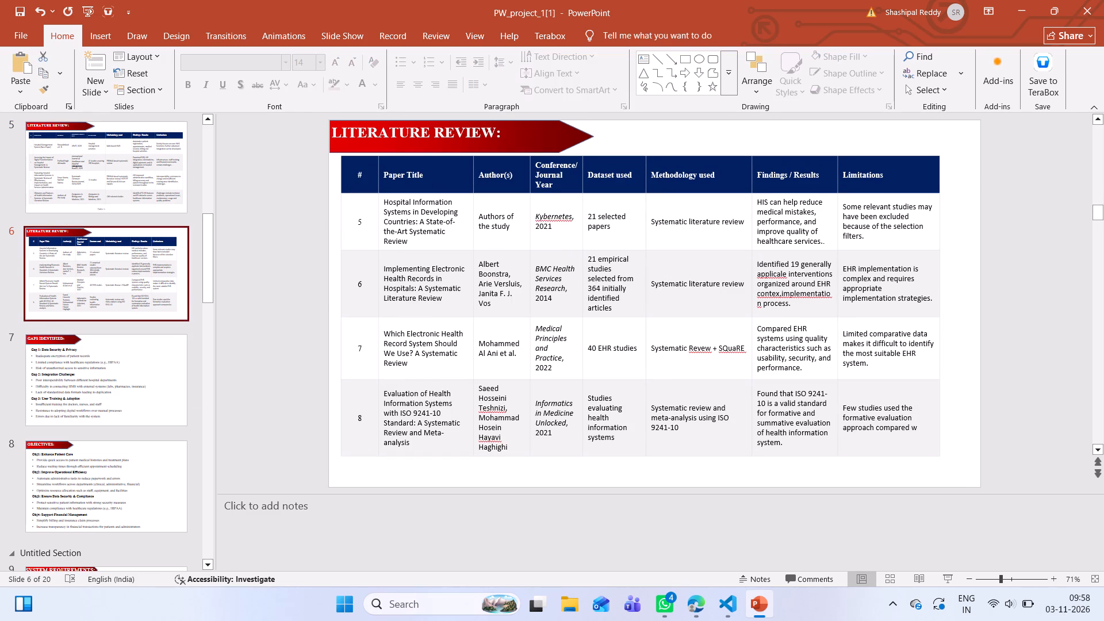
pyautogui.click(612, 468)
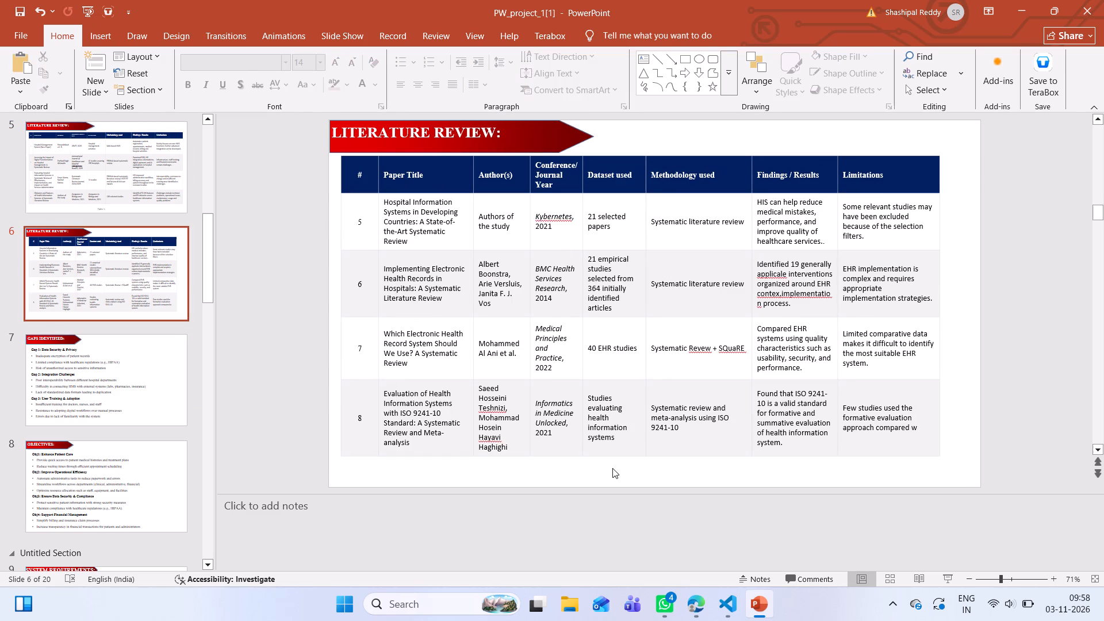
pyautogui.hotkey('ctrl', 'v')
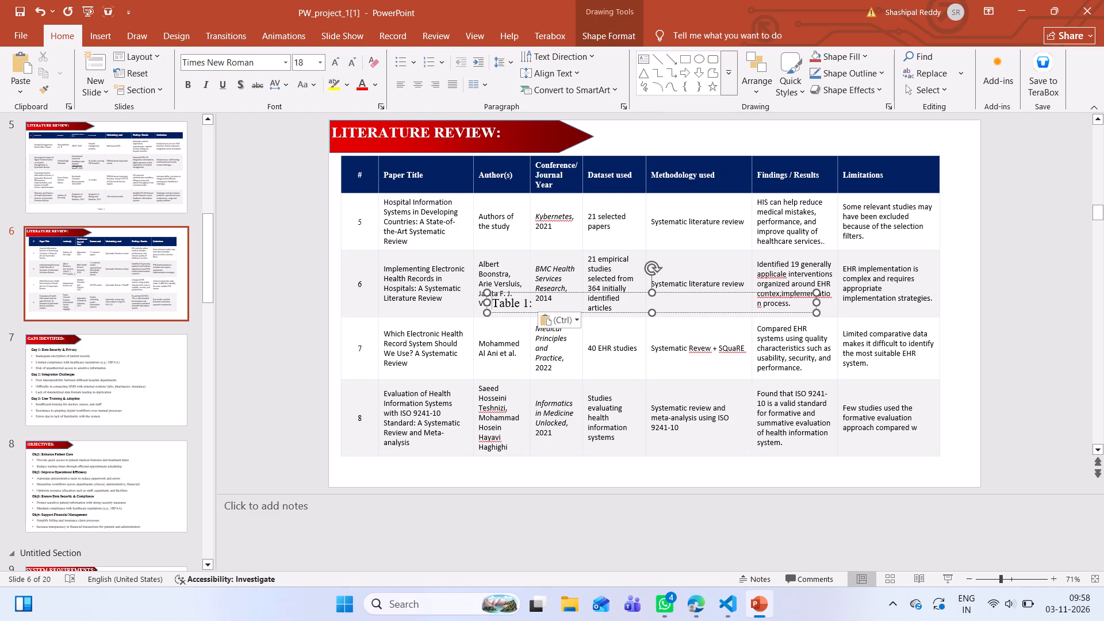
pyautogui.moveTo(650, 304); pyautogui.dragTo(703, 478)
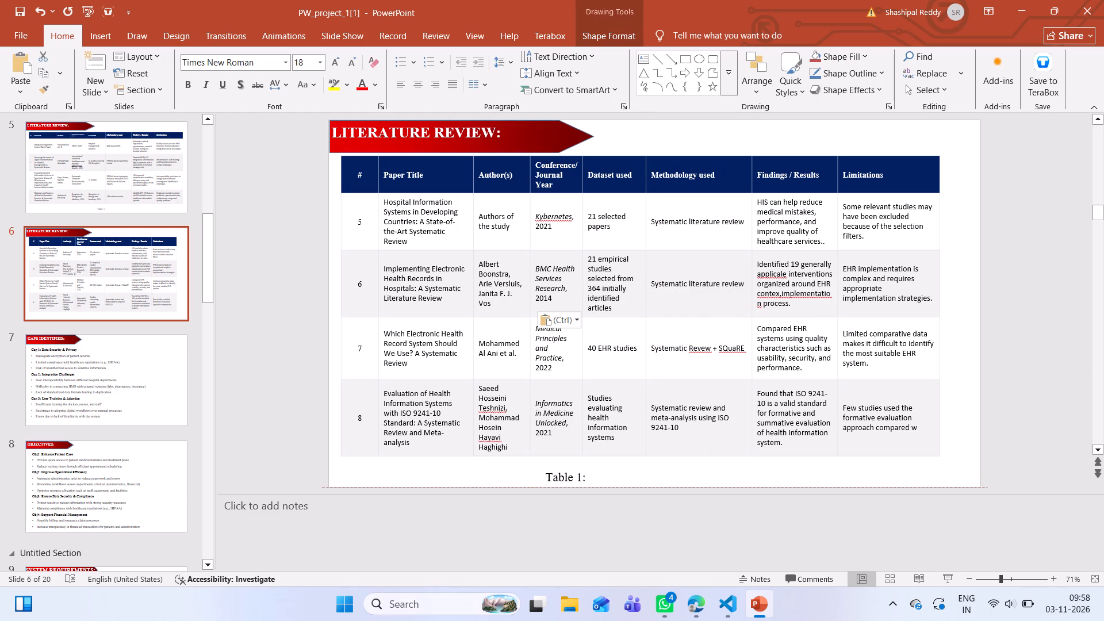
pyautogui.moveTo(703, 478); pyautogui.dragTo(701, 473)
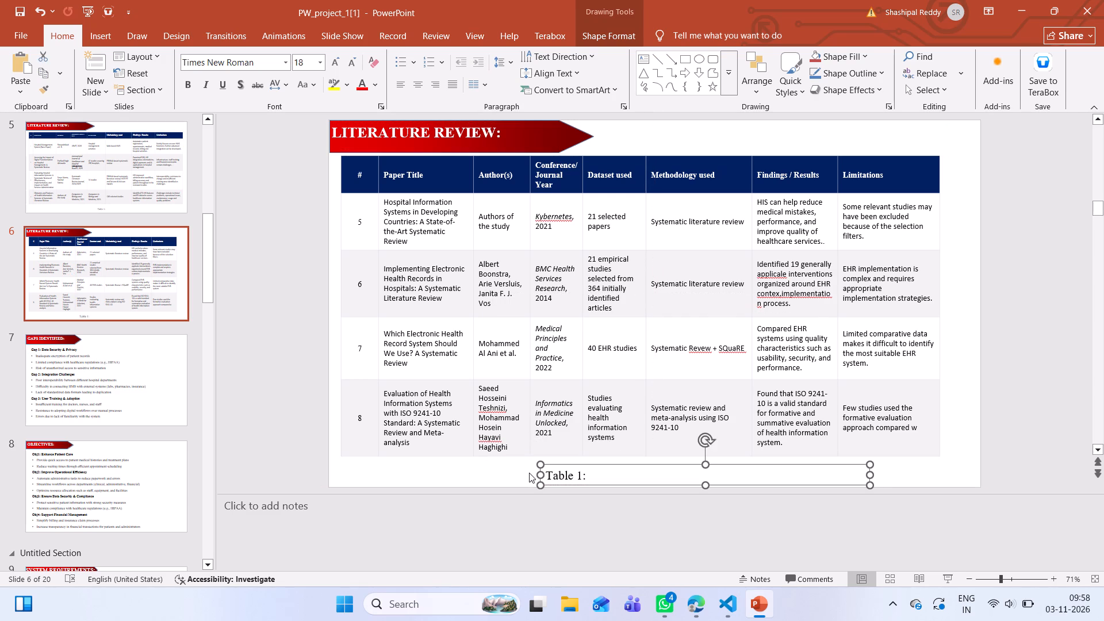
pyautogui.click(522, 470)
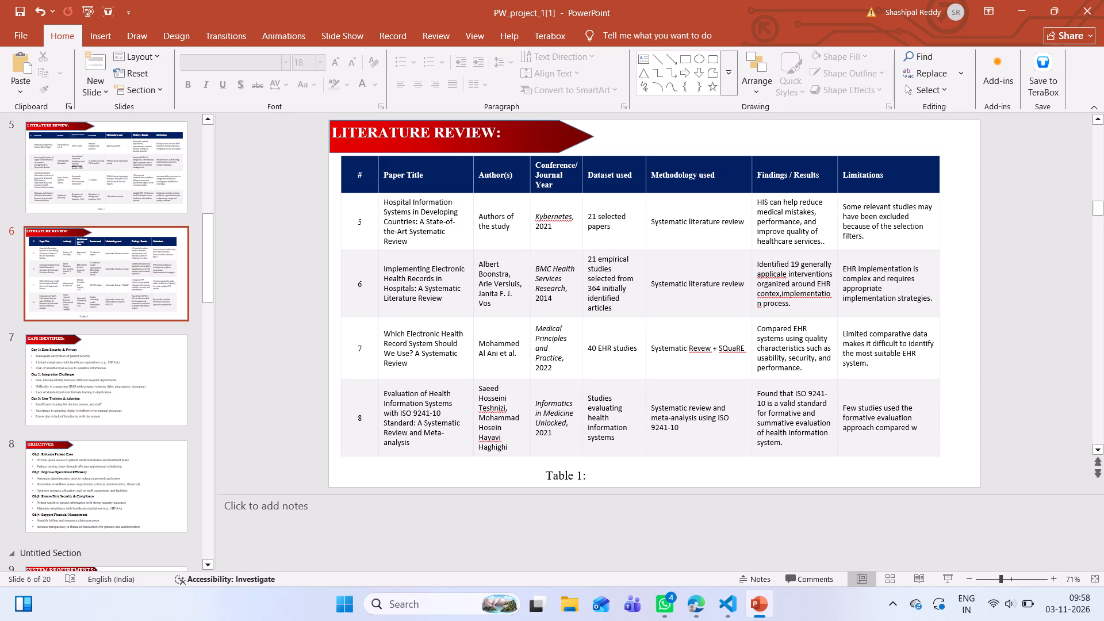
# Compare caption placement with slide 5, and indent slide 6's caption text with nine leading spaces.
pyautogui.click(110, 160)
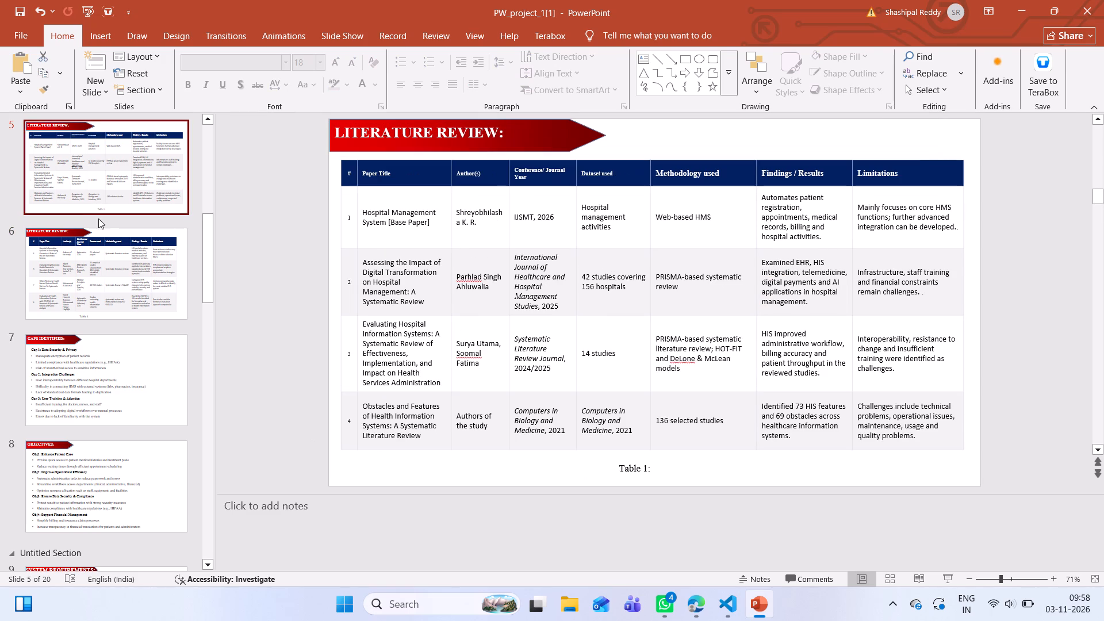
pyautogui.click(120, 260)
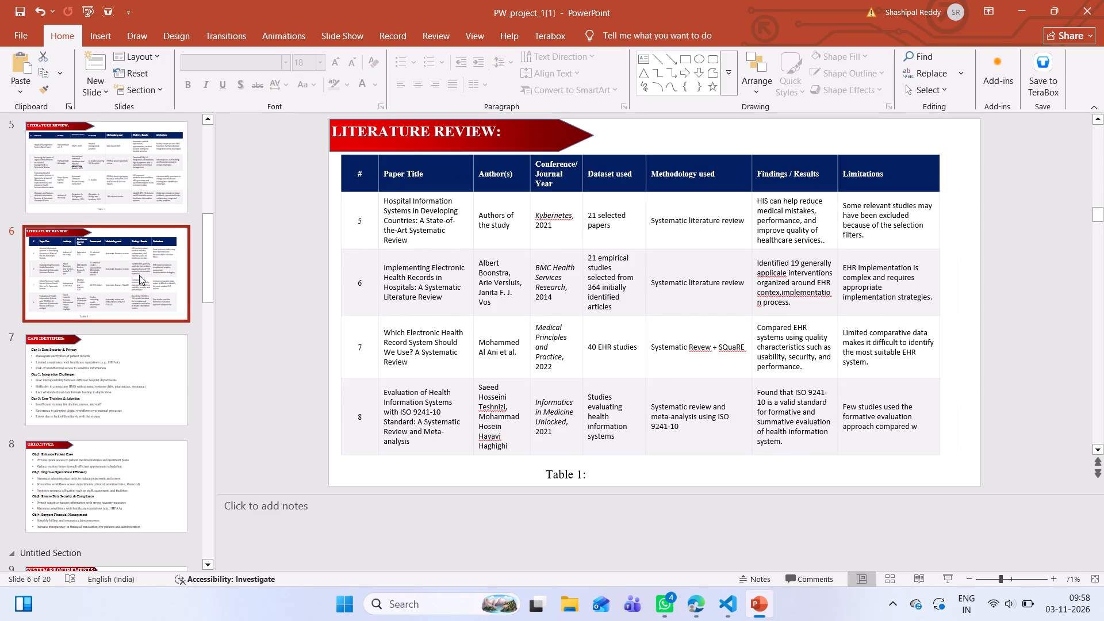
pyautogui.click(550, 473)
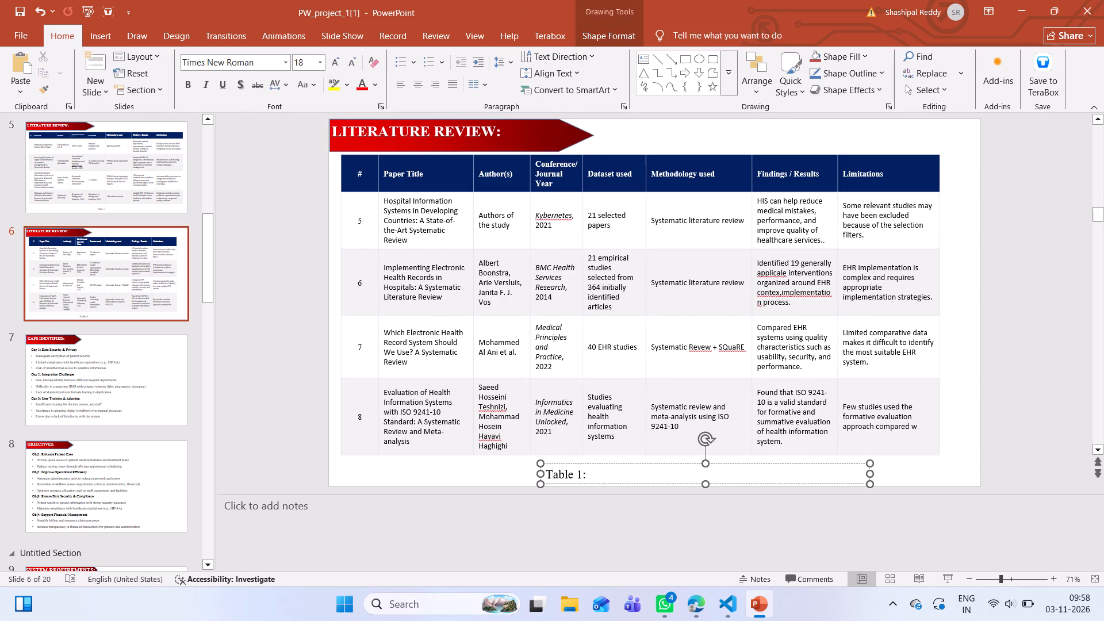
pyautogui.click(528, 477)
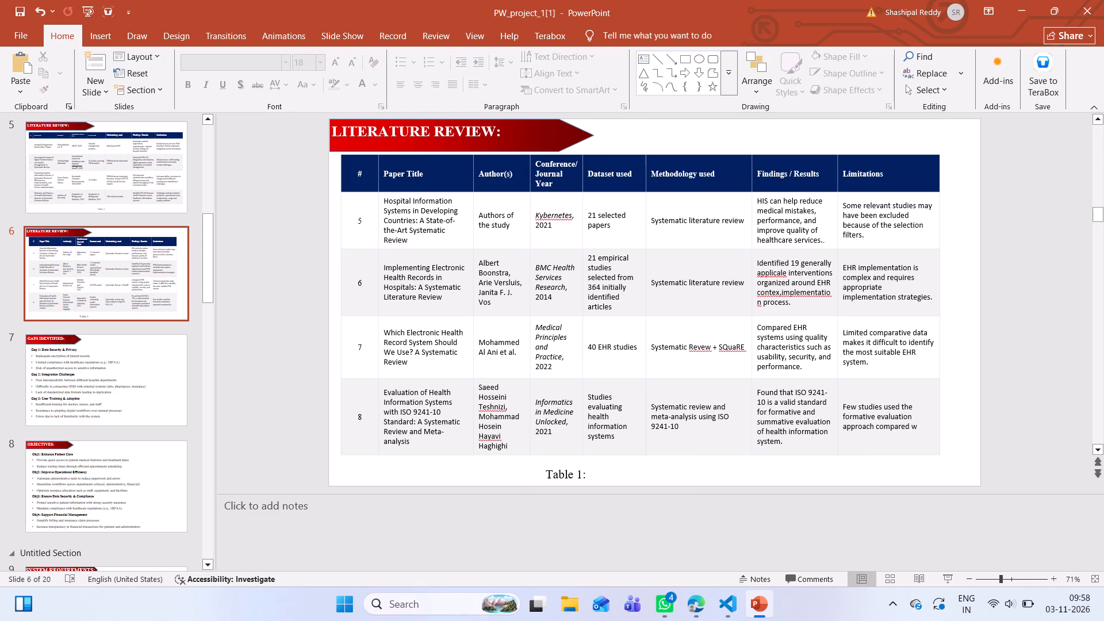
pyautogui.click(546, 468)
pyautogui.press('space')
pyautogui.press('space')
pyautogui.press('space')
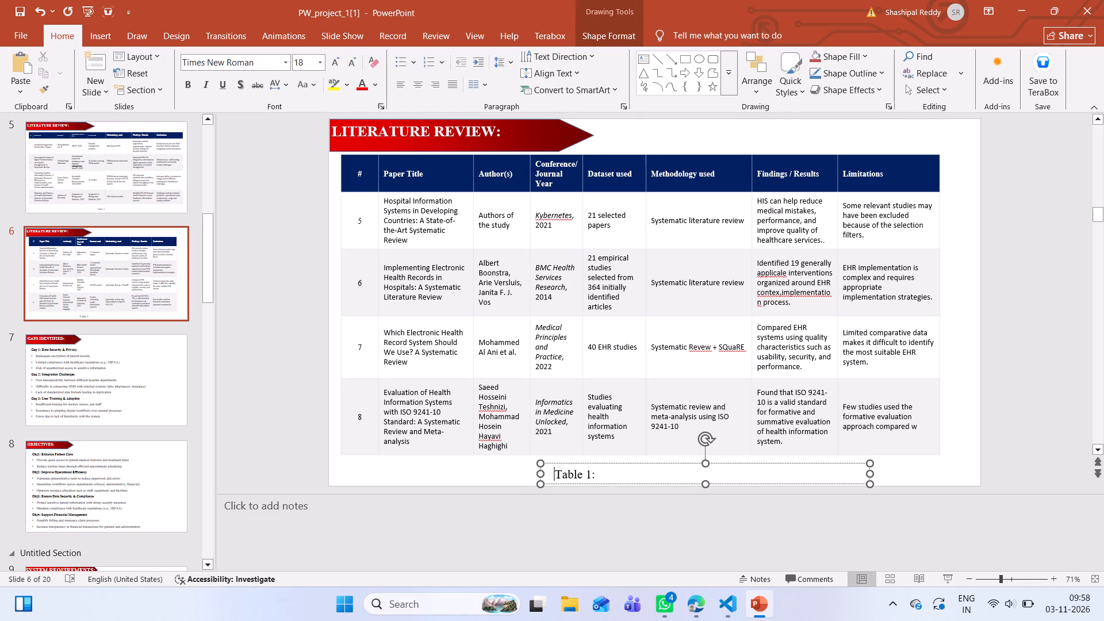
pyautogui.press('space')
pyautogui.press('space')
pyautogui.press('space')
pyautogui.press('space')
pyautogui.press('space')
pyautogui.press('space')
# Change the table number in slide 6's caption to 2 so it reads "Table 2:".
pyautogui.click(614, 470)
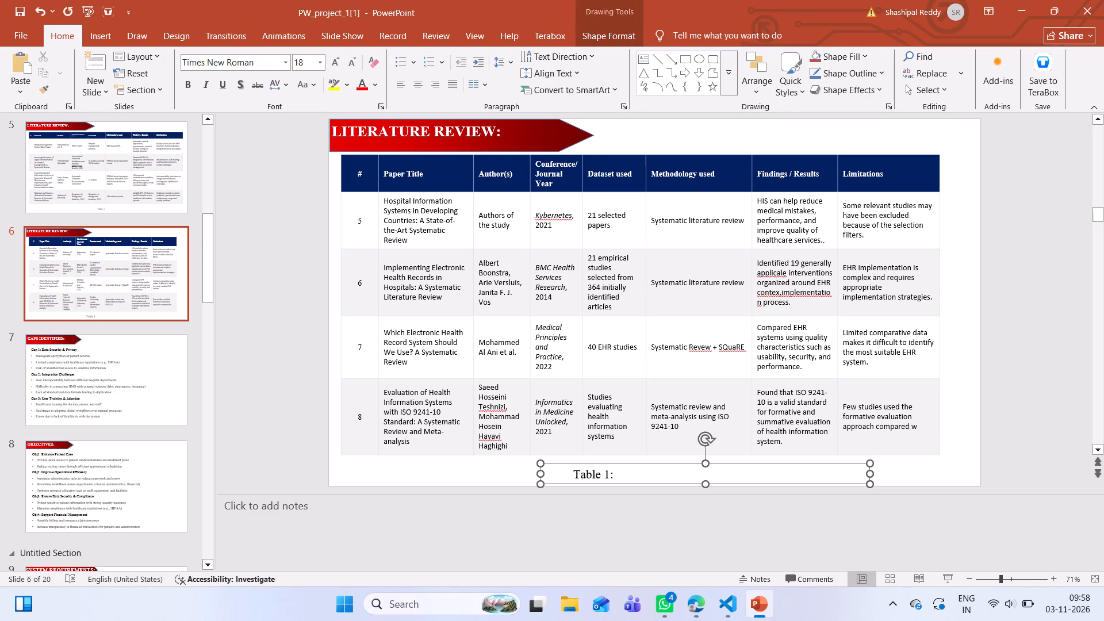
pyautogui.click(610, 473)
pyautogui.press('BackSpace')
pyautogui.press('2')
pyautogui.press('Right')
pyautogui.press('Right')
# Insert three more leading spaces before "Table 2:" in slide 6's caption.
pyautogui.press('Left')
pyautogui.press('Left')
pyautogui.press('Left')
pyautogui.press('Left')
pyautogui.press('Left')
pyautogui.press('Left')
pyautogui.press('Left')
pyautogui.press('Left')
pyautogui.press('space')
pyautogui.press('space')
pyautogui.press('space')
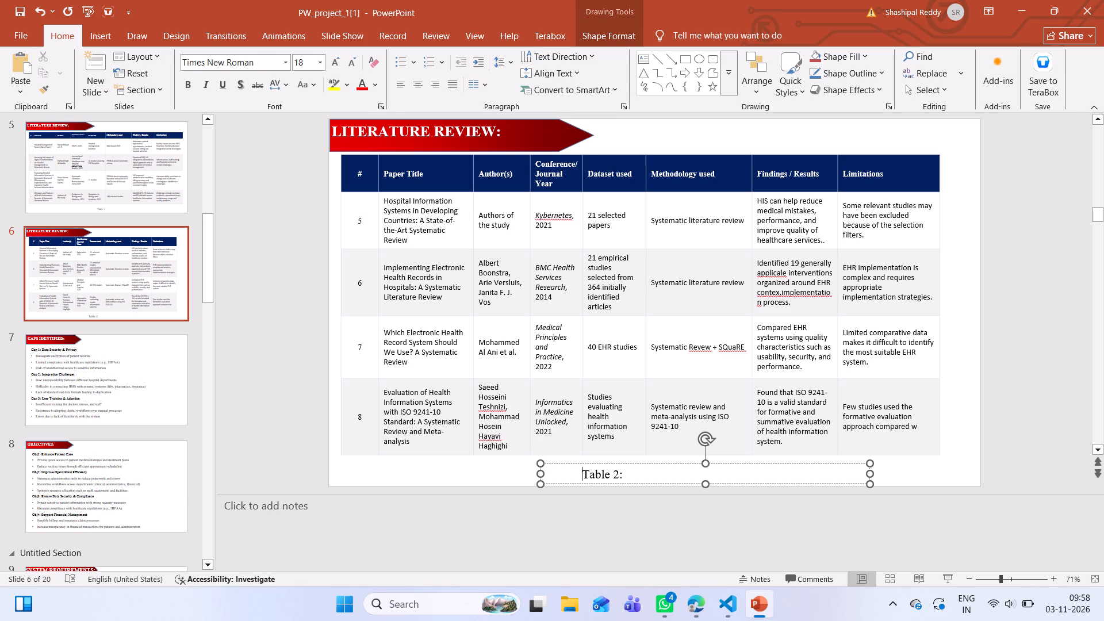
# Reposition the "Table 2:" caption box slightly, keeping it just beneath slide 6's table.
pyautogui.moveTo(634, 468); pyautogui.dragTo(630, 481)
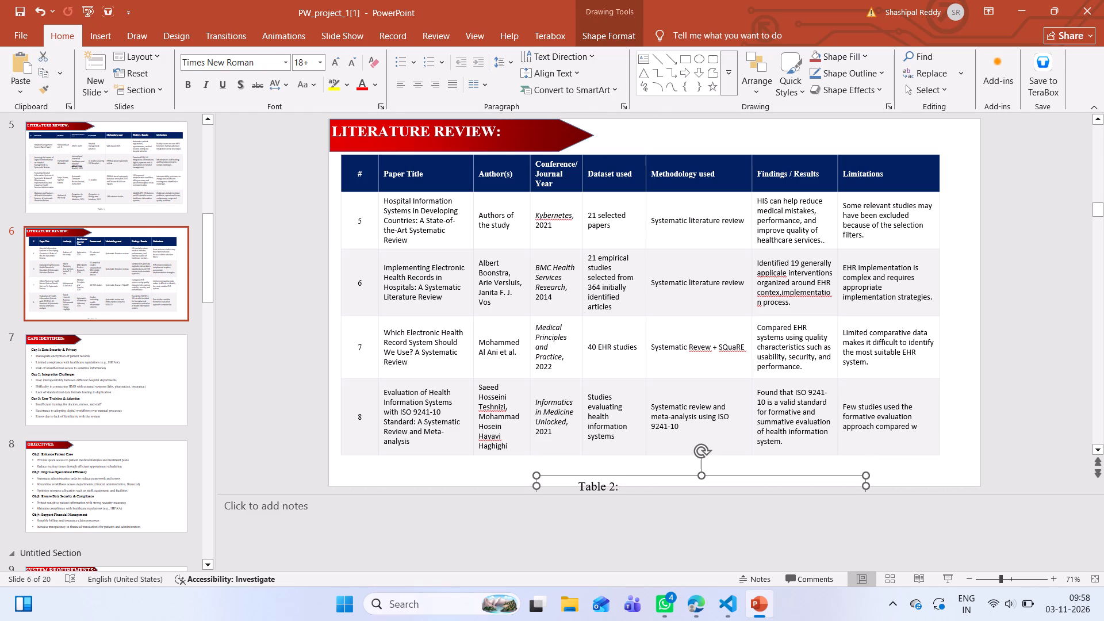
pyautogui.moveTo(626, 473); pyautogui.dragTo(624, 461)
pyautogui.click(615, 477)
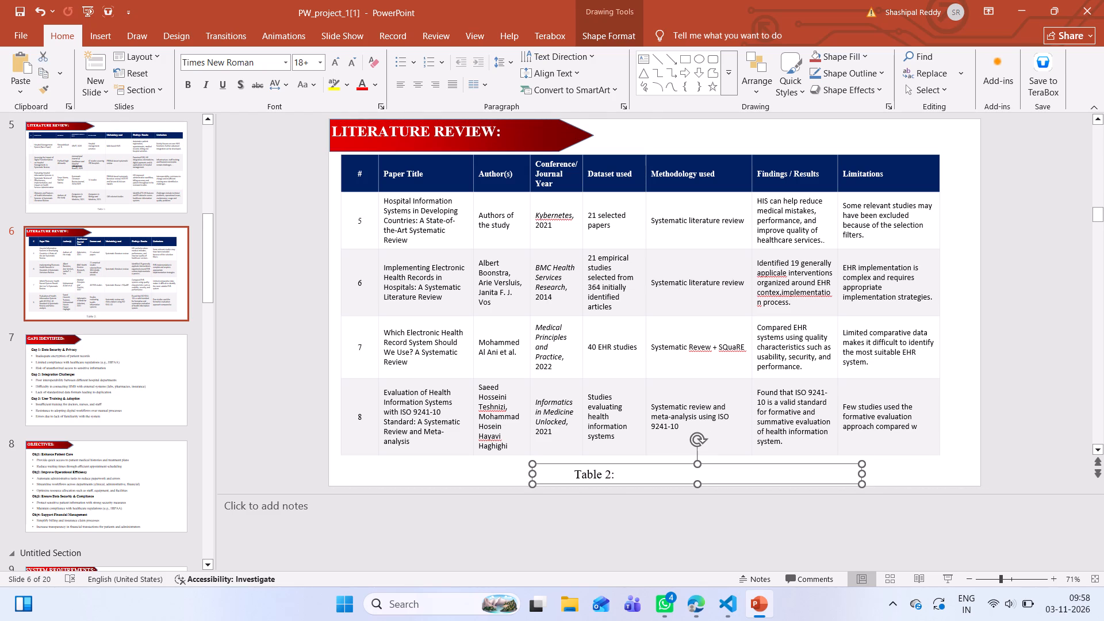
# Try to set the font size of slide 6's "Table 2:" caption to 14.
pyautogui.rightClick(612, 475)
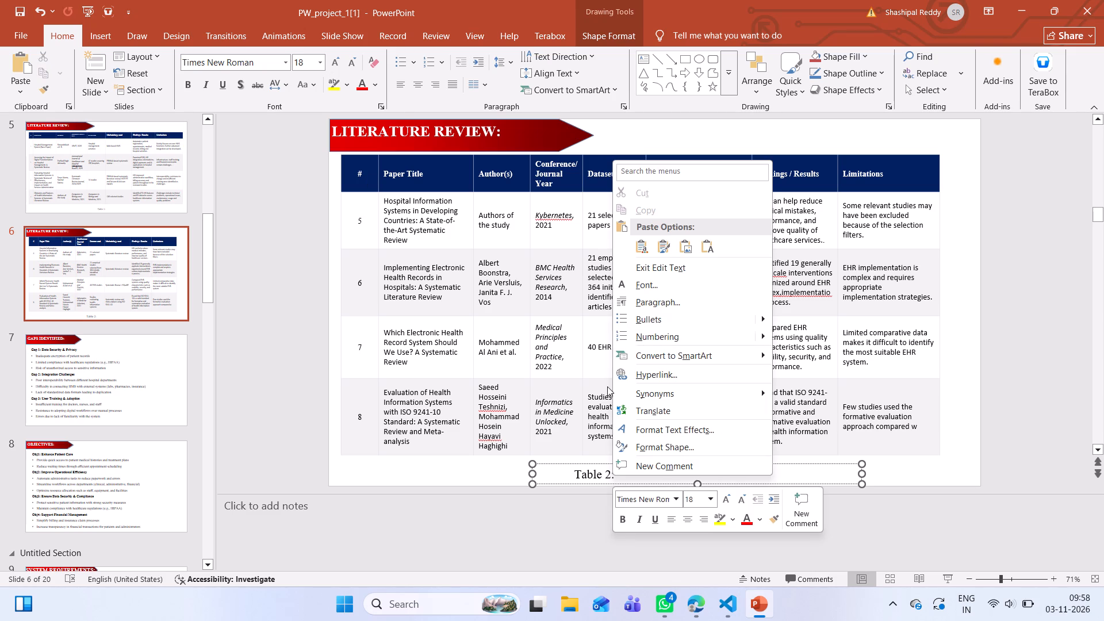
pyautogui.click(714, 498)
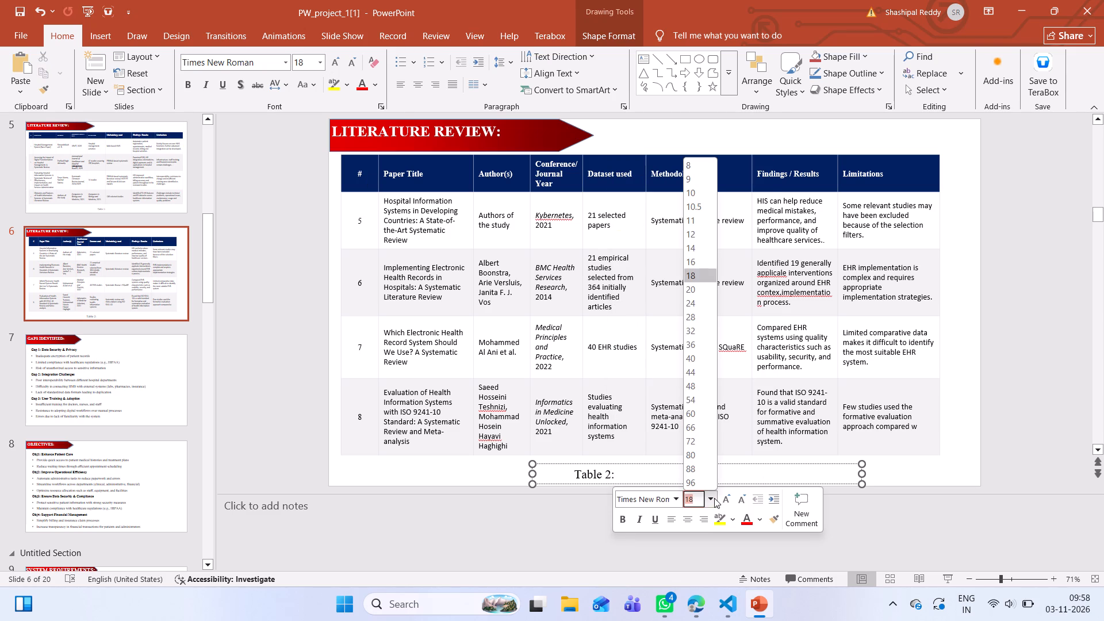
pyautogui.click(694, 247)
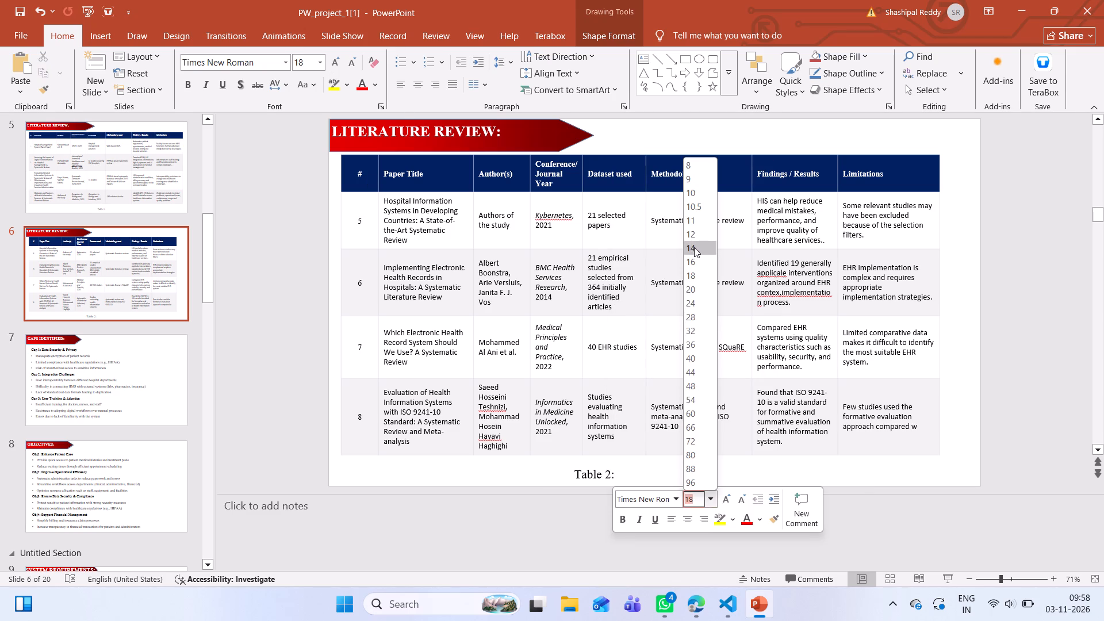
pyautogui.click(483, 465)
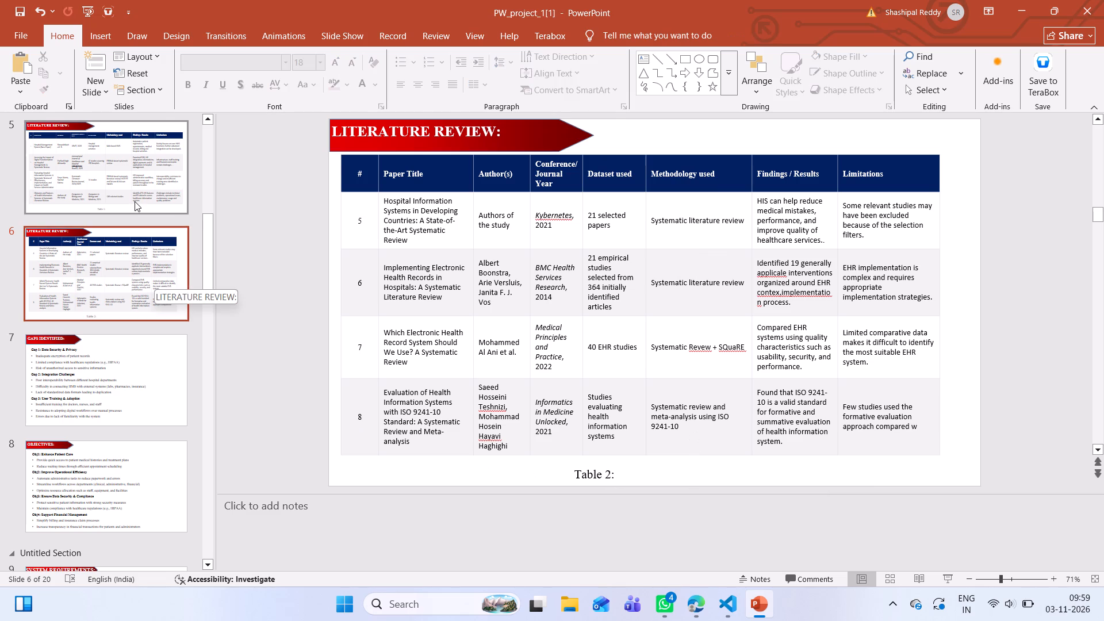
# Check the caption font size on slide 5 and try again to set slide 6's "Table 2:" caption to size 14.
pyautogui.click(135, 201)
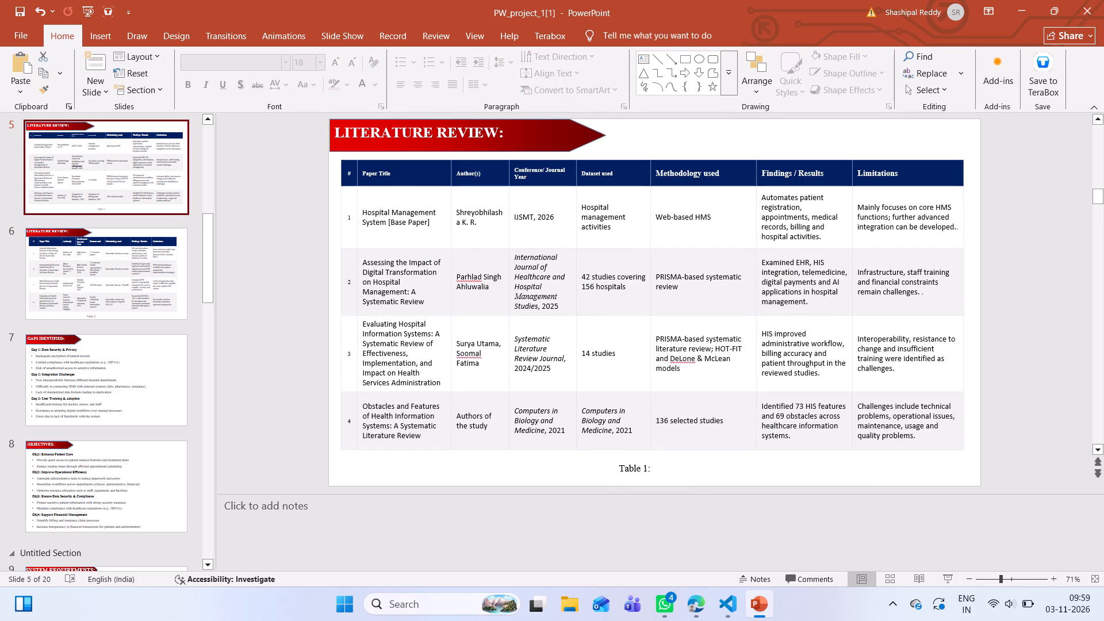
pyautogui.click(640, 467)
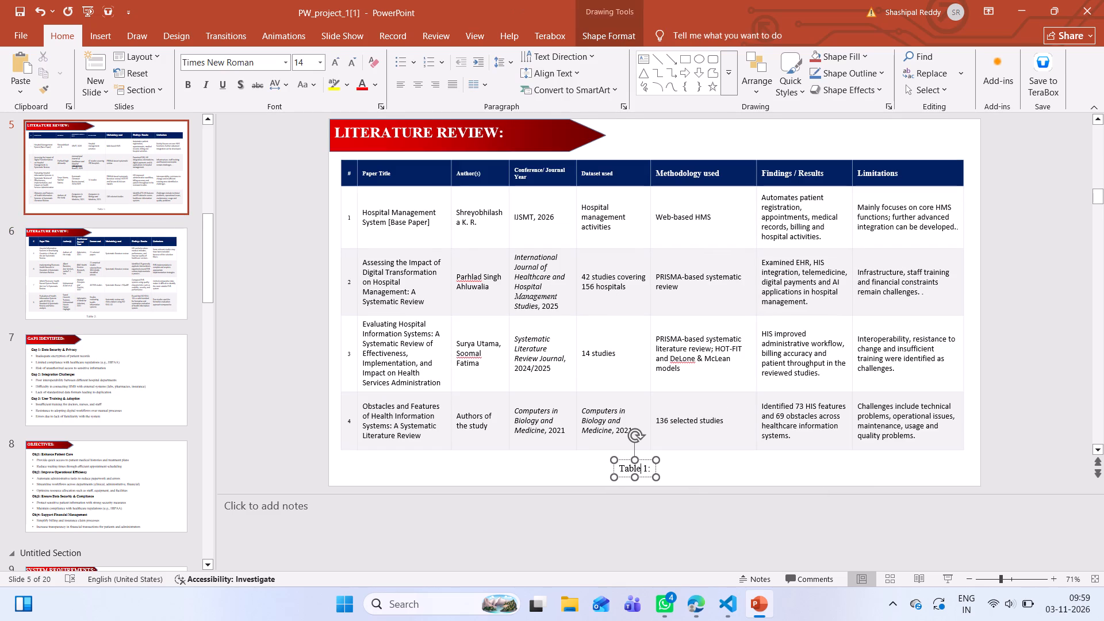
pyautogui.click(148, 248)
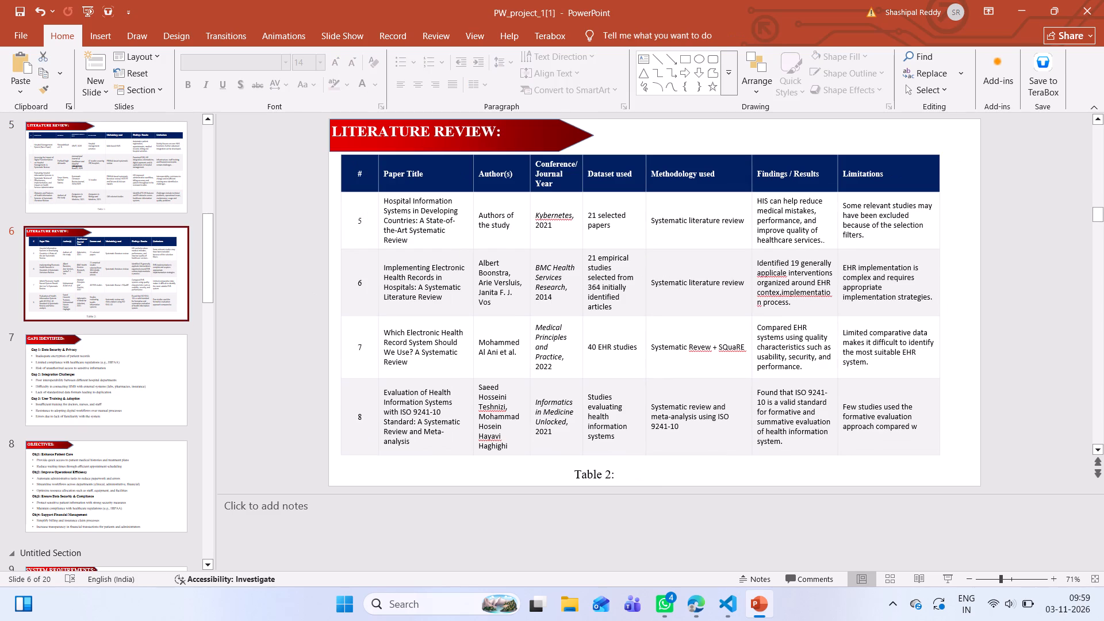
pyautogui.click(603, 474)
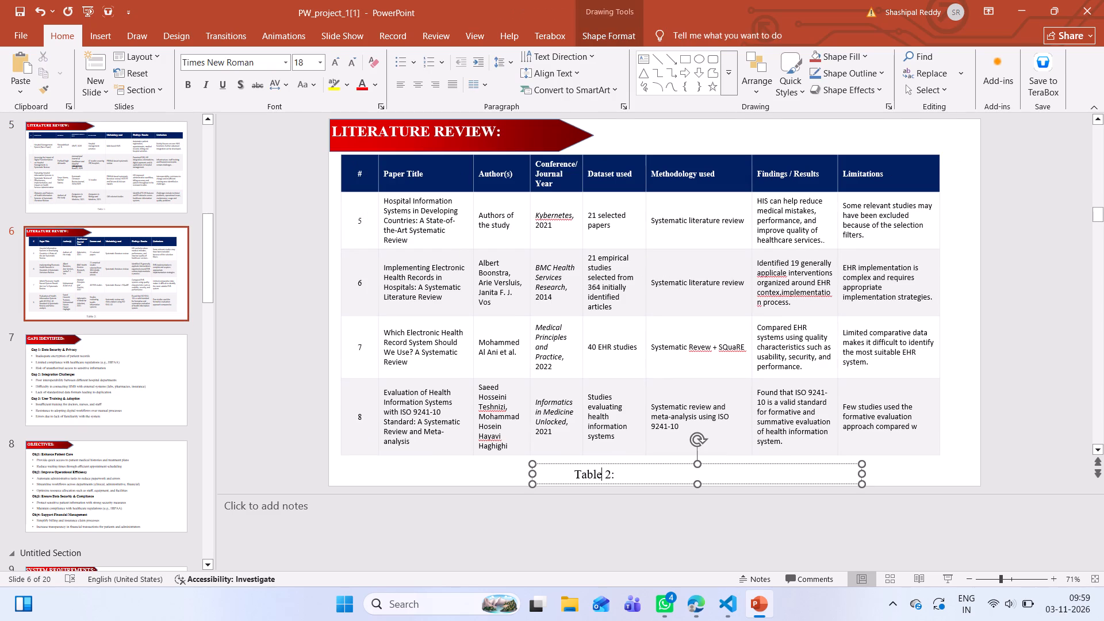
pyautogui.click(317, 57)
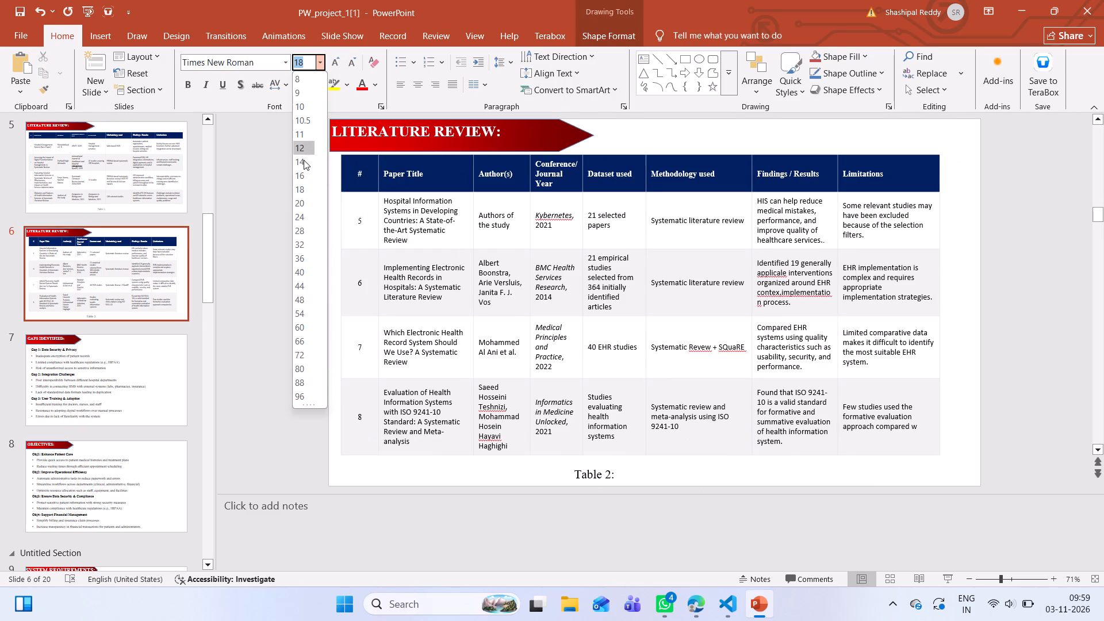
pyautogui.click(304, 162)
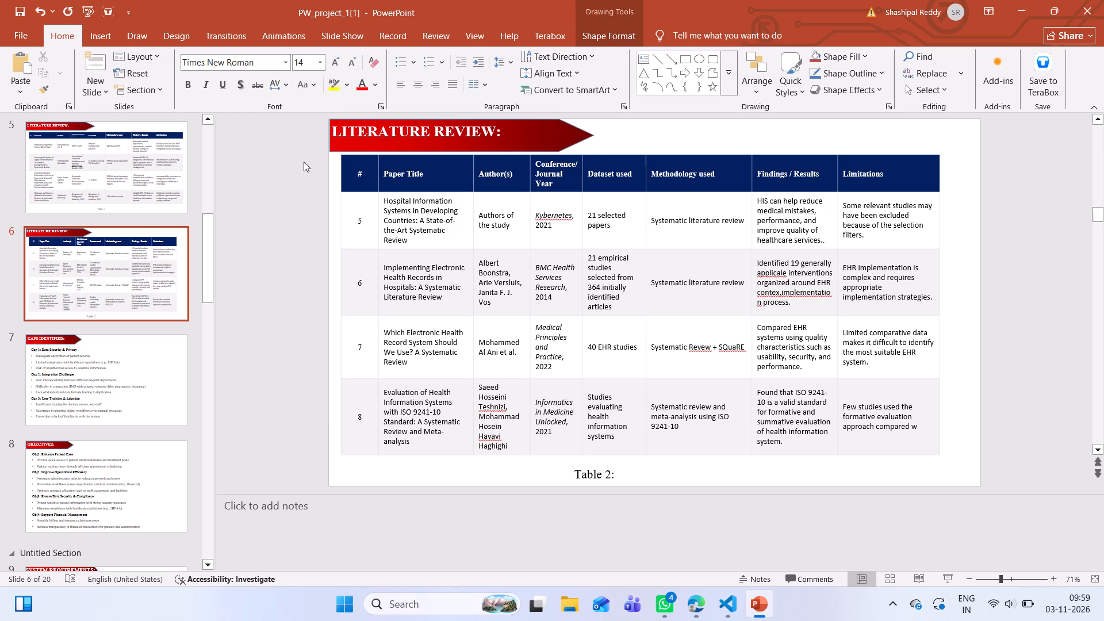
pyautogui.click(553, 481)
# Look through the slides from Gaps Identified to the Methodology table on slide 10, then return to slide 5.
pyautogui.click(139, 394)
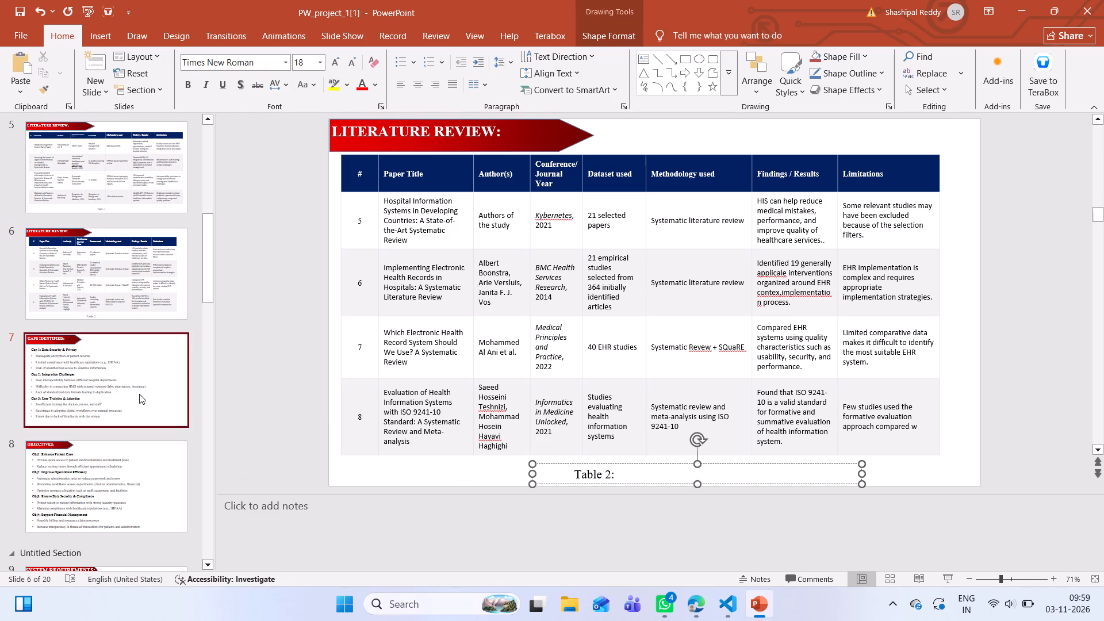
pyautogui.click(158, 447)
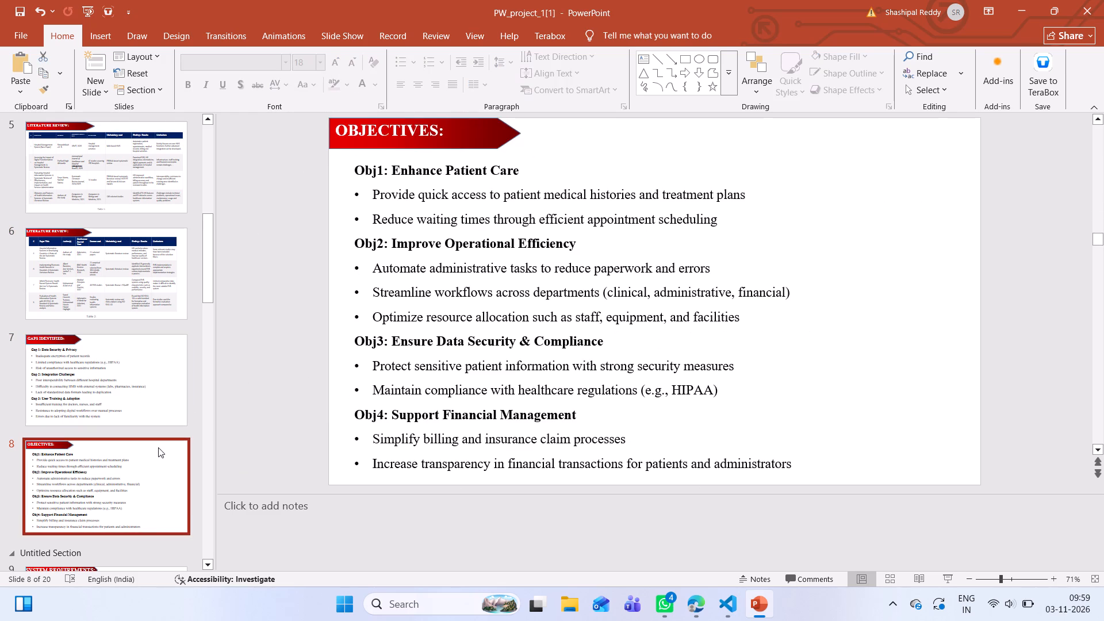
pyautogui.press('Down')
pyautogui.press('Down')
pyautogui.press('Up')
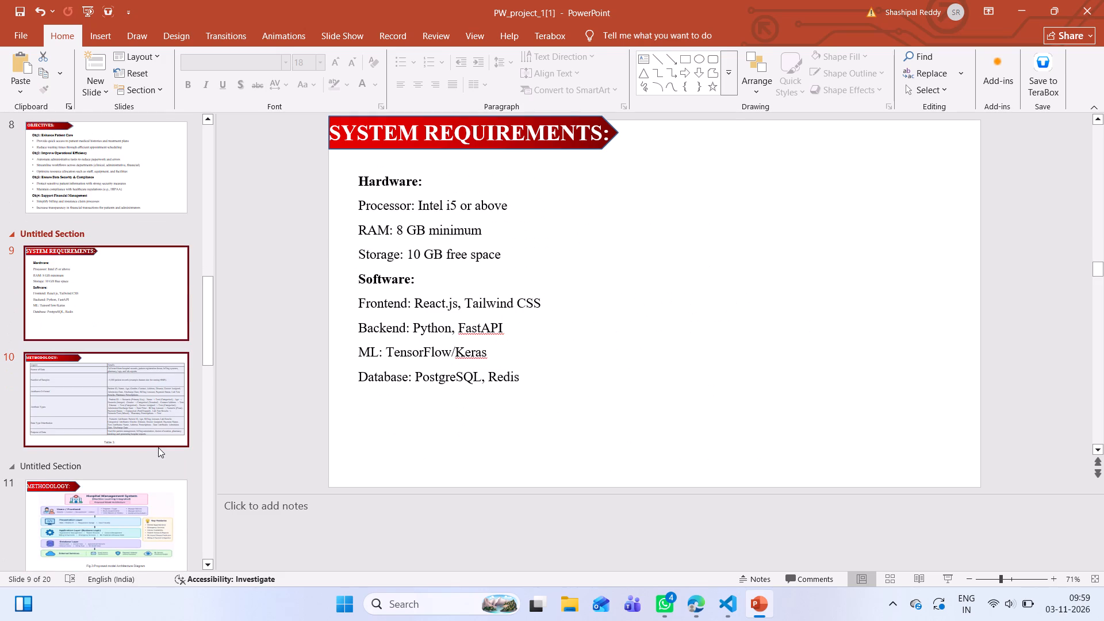
pyautogui.click(158, 447)
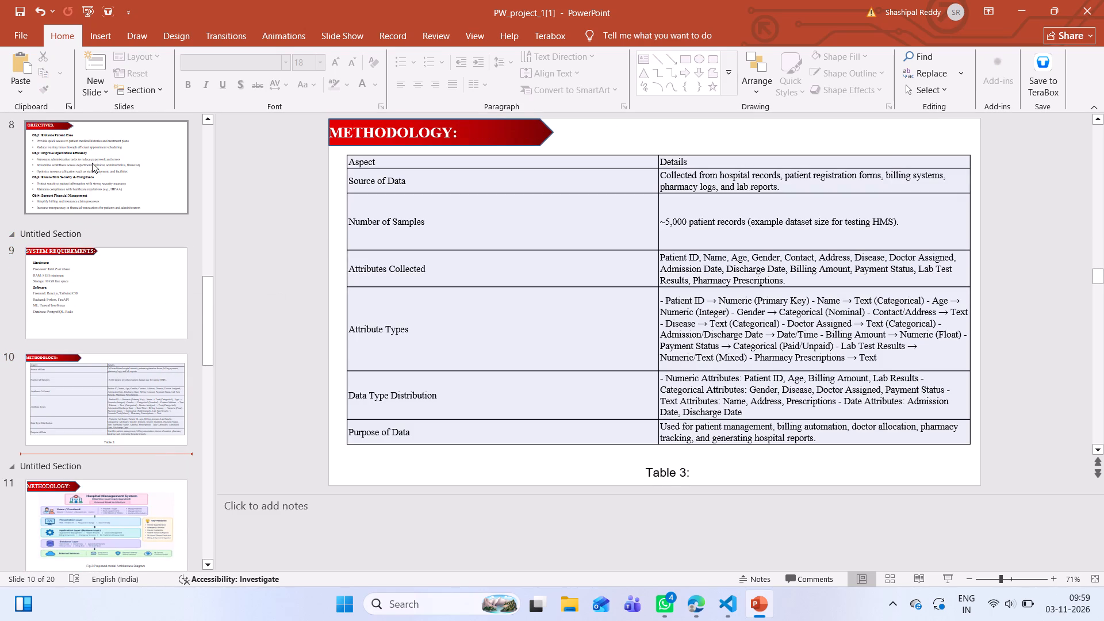
pyautogui.press('Up')
pyautogui.press('Up')
pyautogui.press('Up')
pyautogui.press('Up')
pyautogui.press('Up')
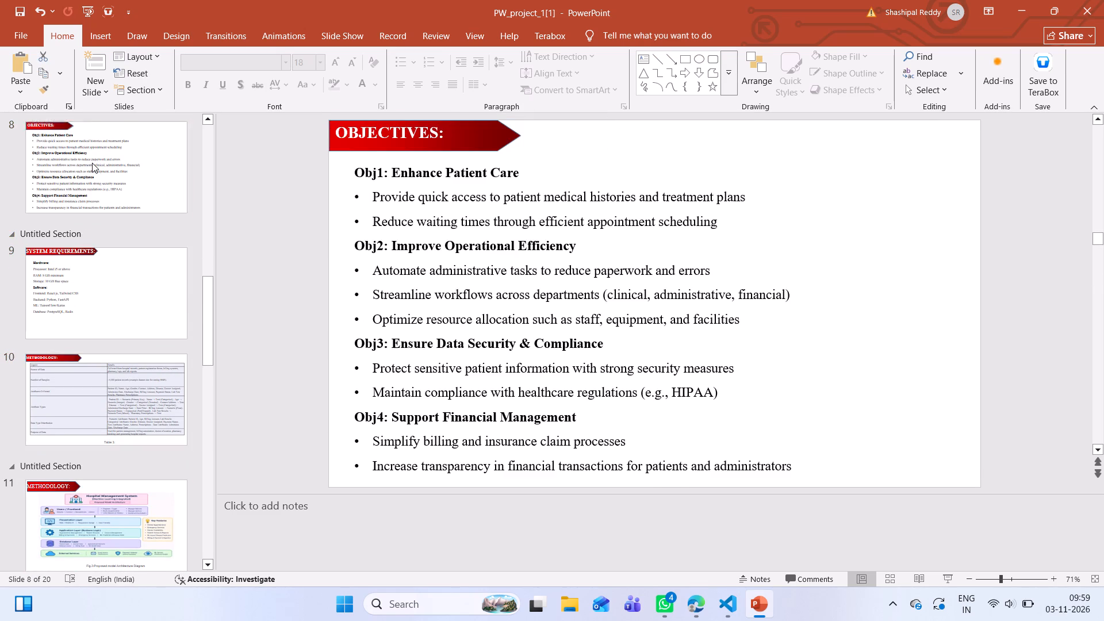
pyautogui.press('Up')
pyautogui.press('Up')
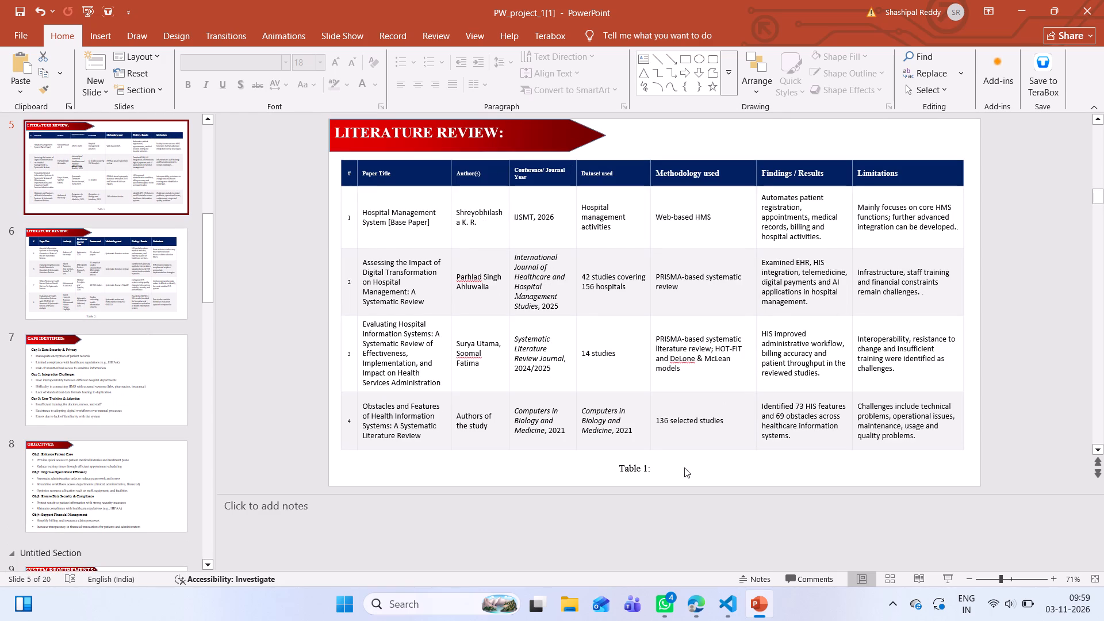
# Add a trailing space after "Table 1:" in the caption beneath slide 5's table.
pyautogui.click(667, 466)
pyautogui.tripleClick(667, 466)
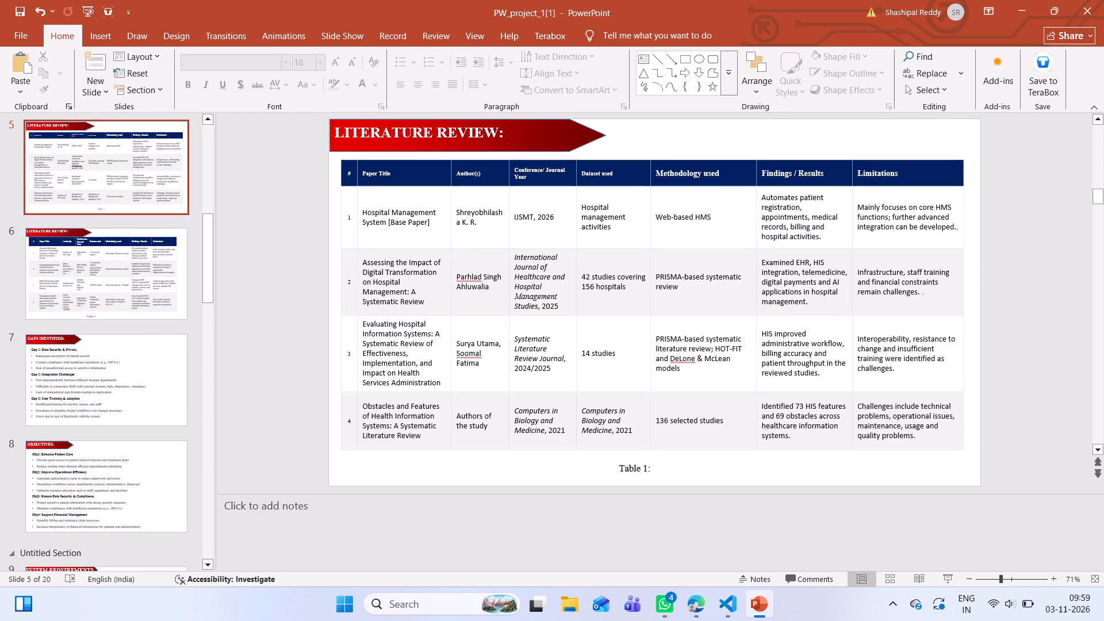
pyautogui.click(642, 466)
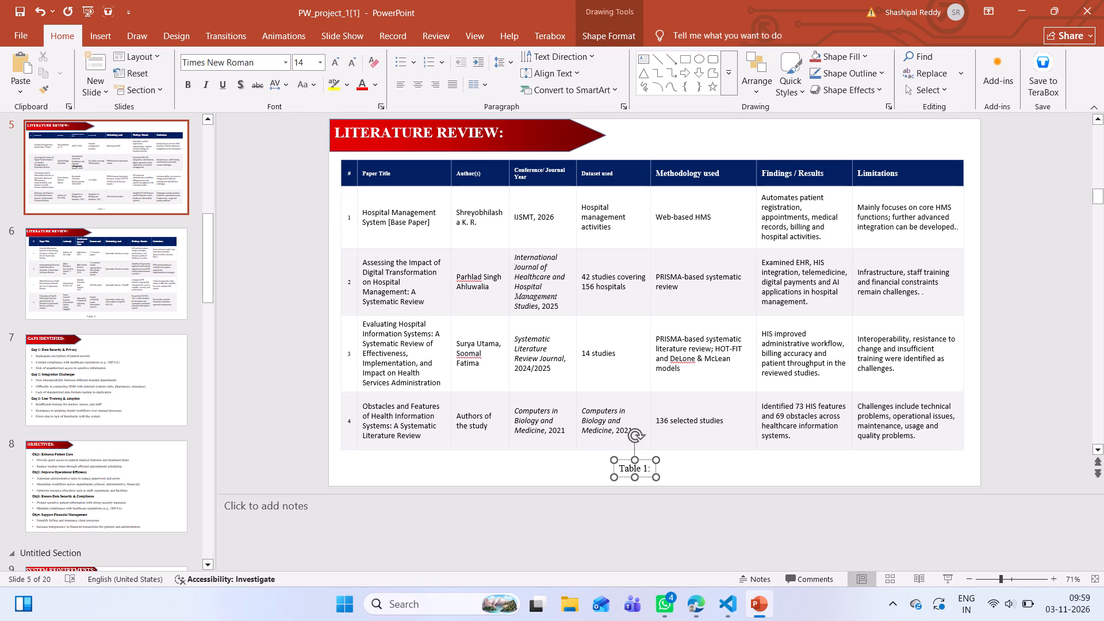
pyautogui.press('Right')
pyautogui.press('Right')
pyautogui.press('Right')
pyautogui.press('space')
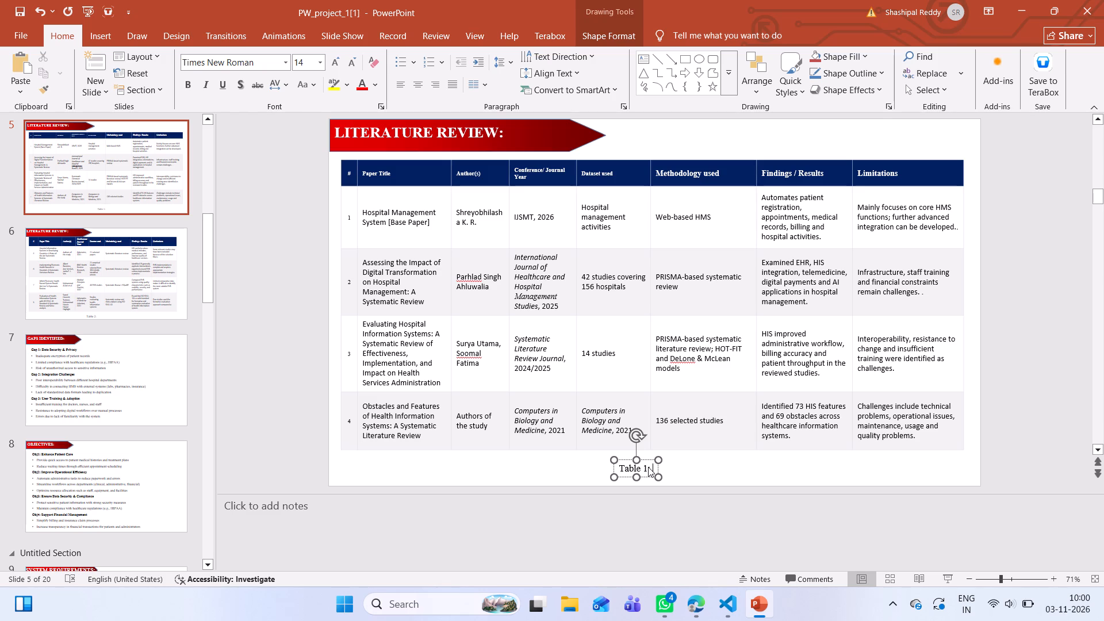
# Renumber the figure caption on slide 11 so it reads "Fig.1:Proposed model Architecture Diagram".
pyautogui.click(89, 266)
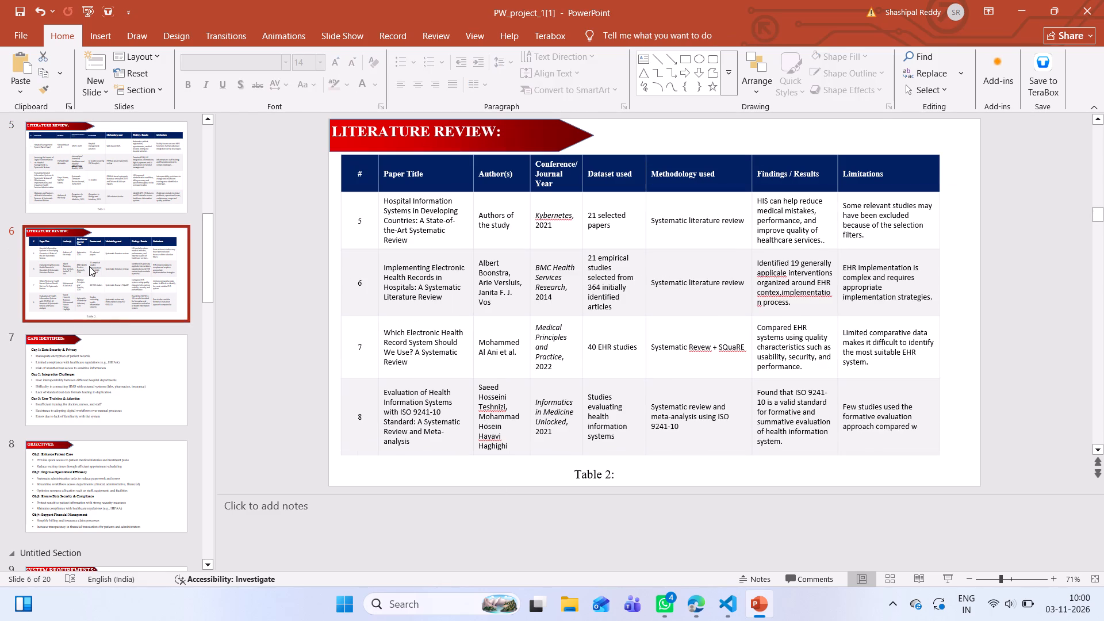
pyautogui.click(116, 384)
pyautogui.click(136, 436)
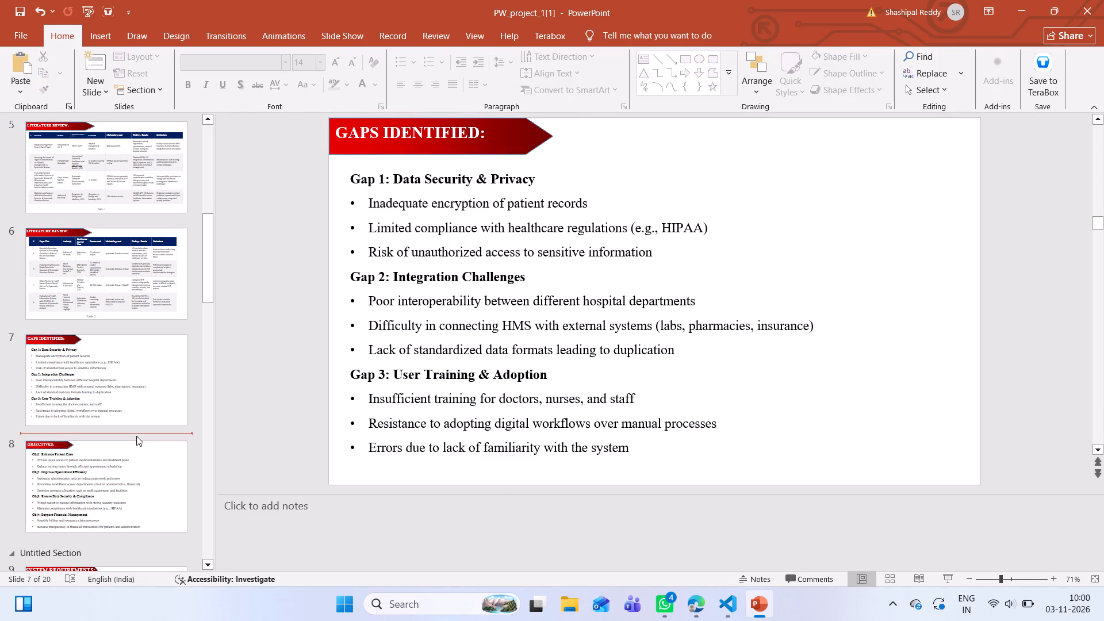
pyautogui.click(147, 453)
pyautogui.press('Down')
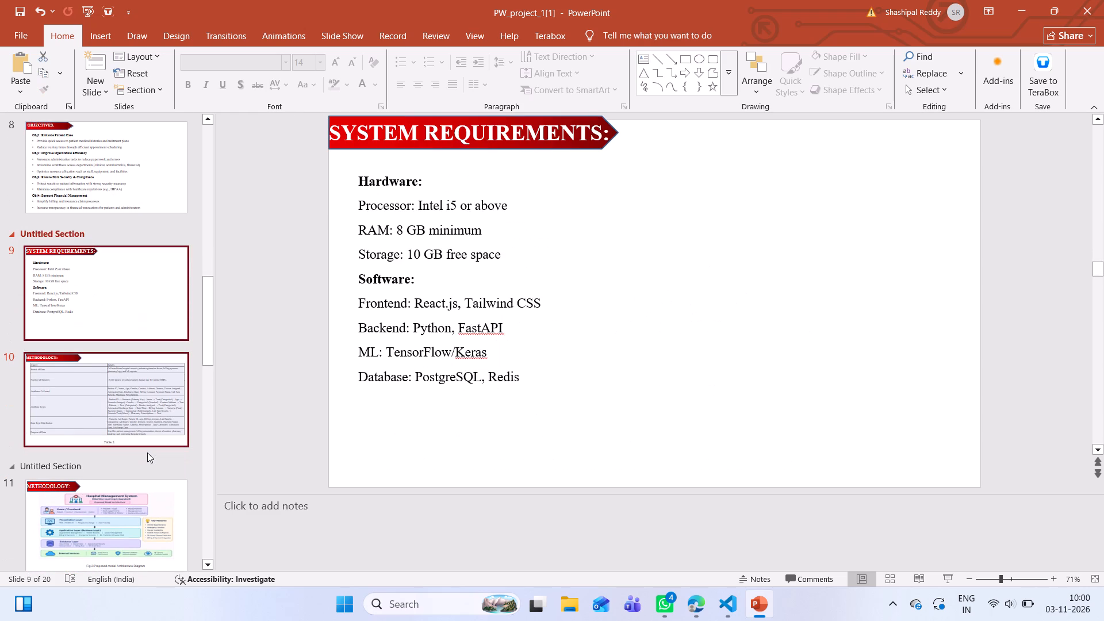
pyautogui.press('Down')
pyautogui.press('Down')
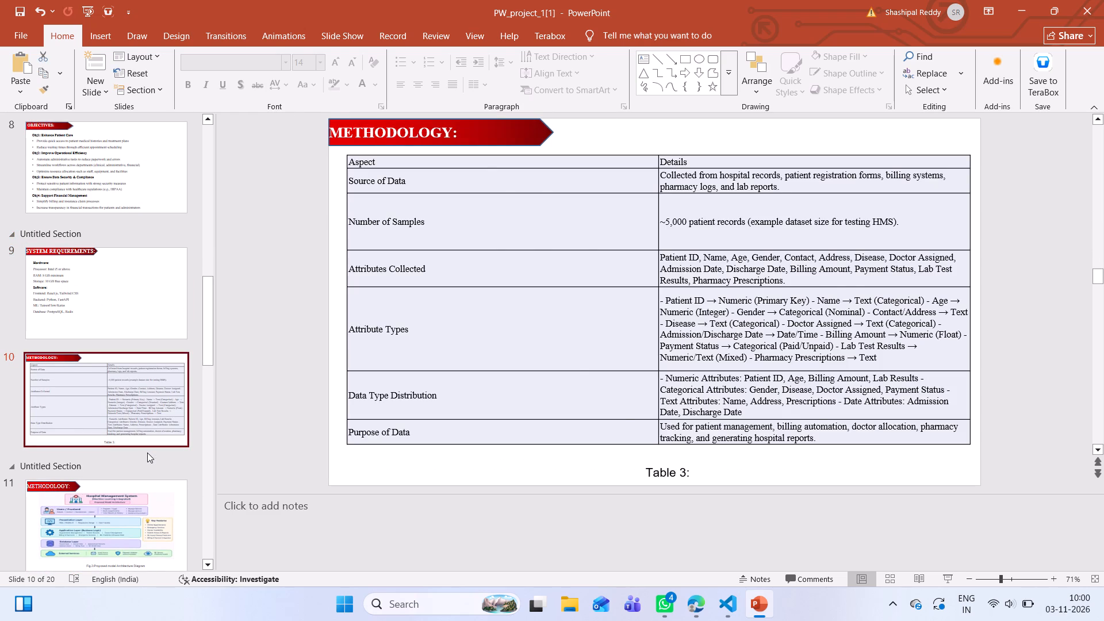
pyautogui.press('Down')
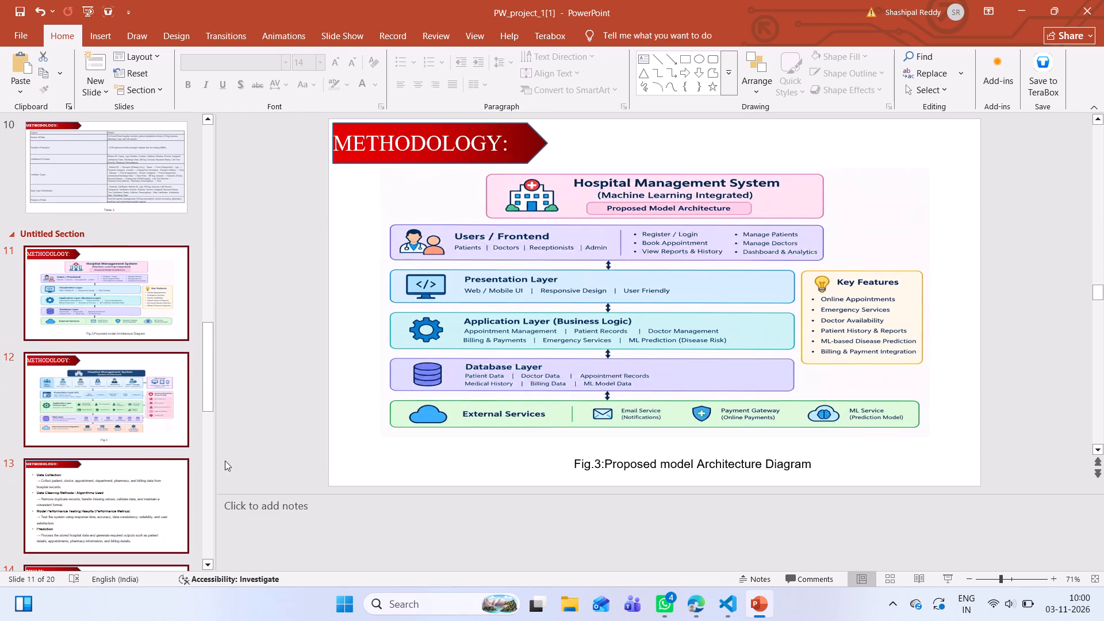
pyautogui.click(599, 465)
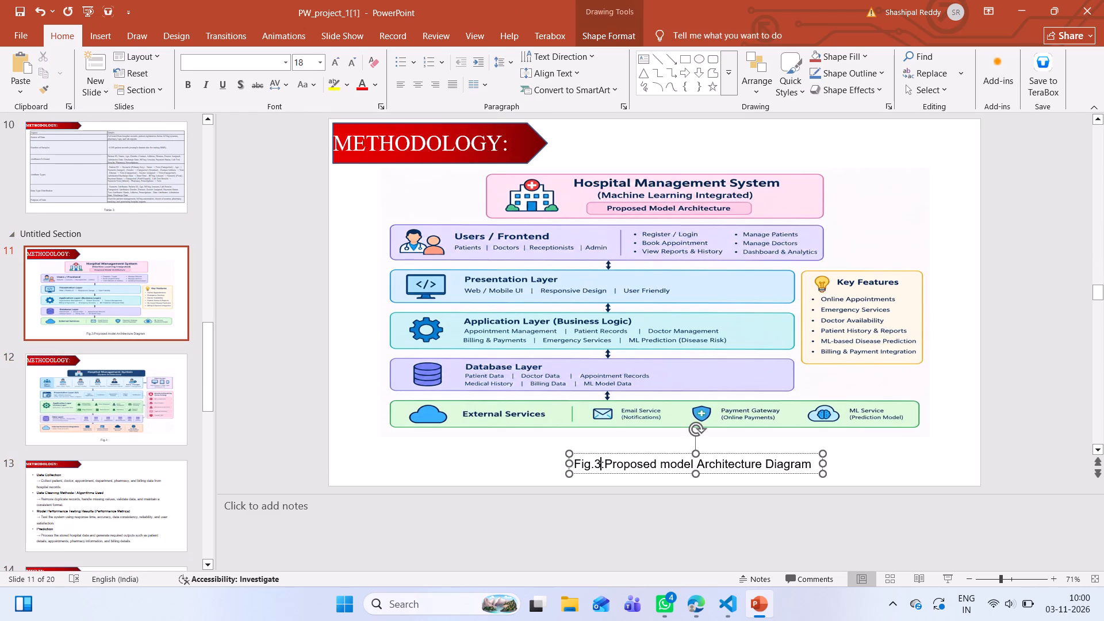
pyautogui.press('BackSpace')
pyautogui.press('1')
pyautogui.click(860, 471)
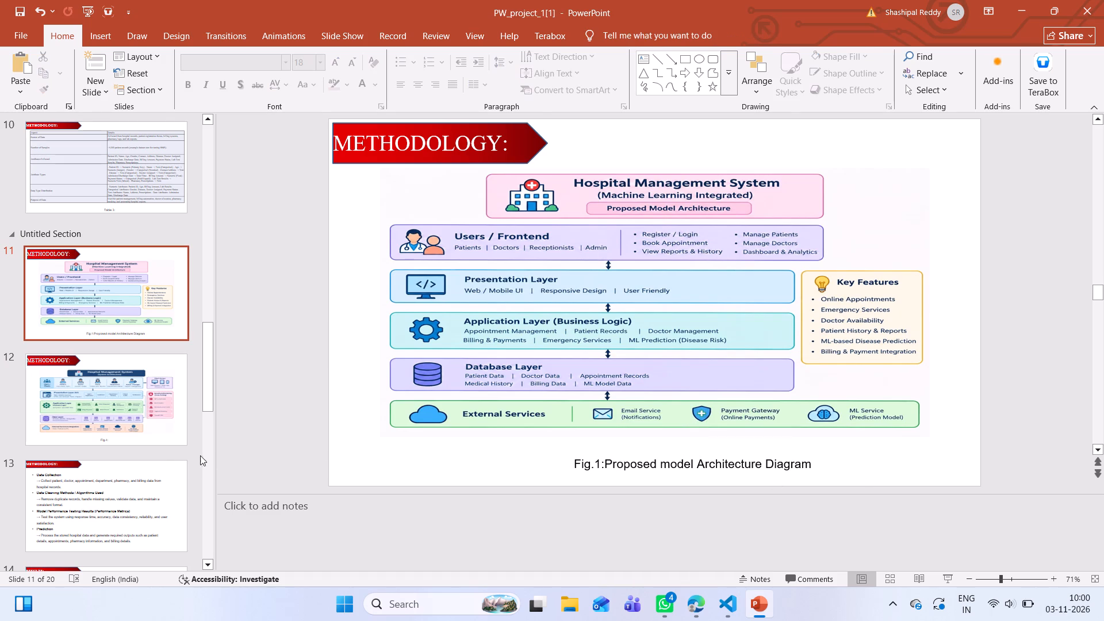
# Renumber the caption beneath slide 12's system architecture diagram to "Fig.2:".
pyautogui.click(128, 404)
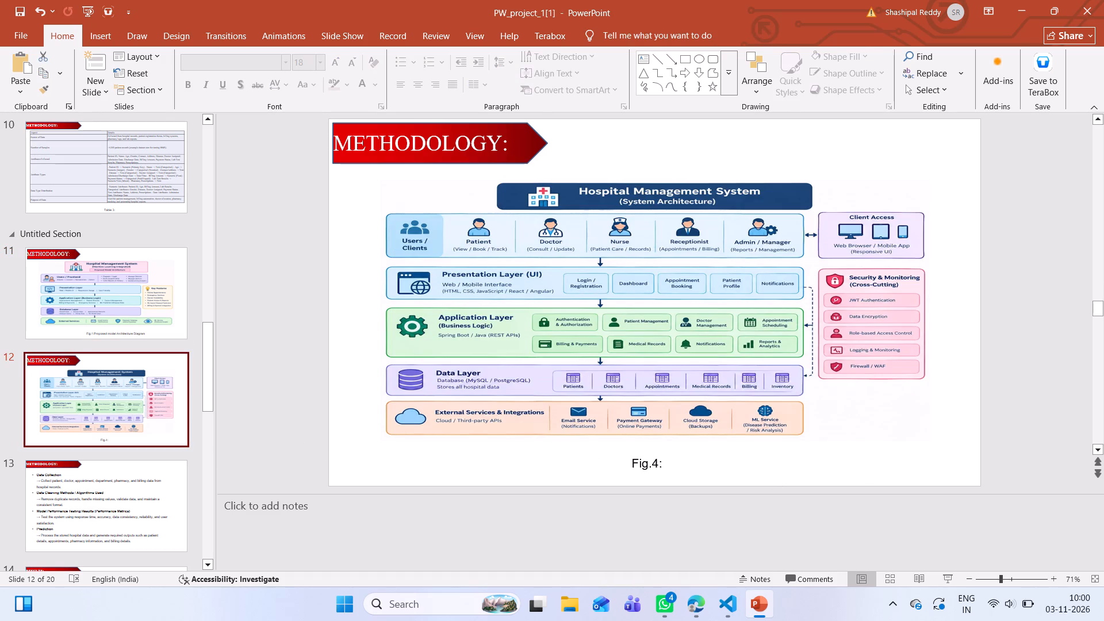
pyautogui.click(659, 463)
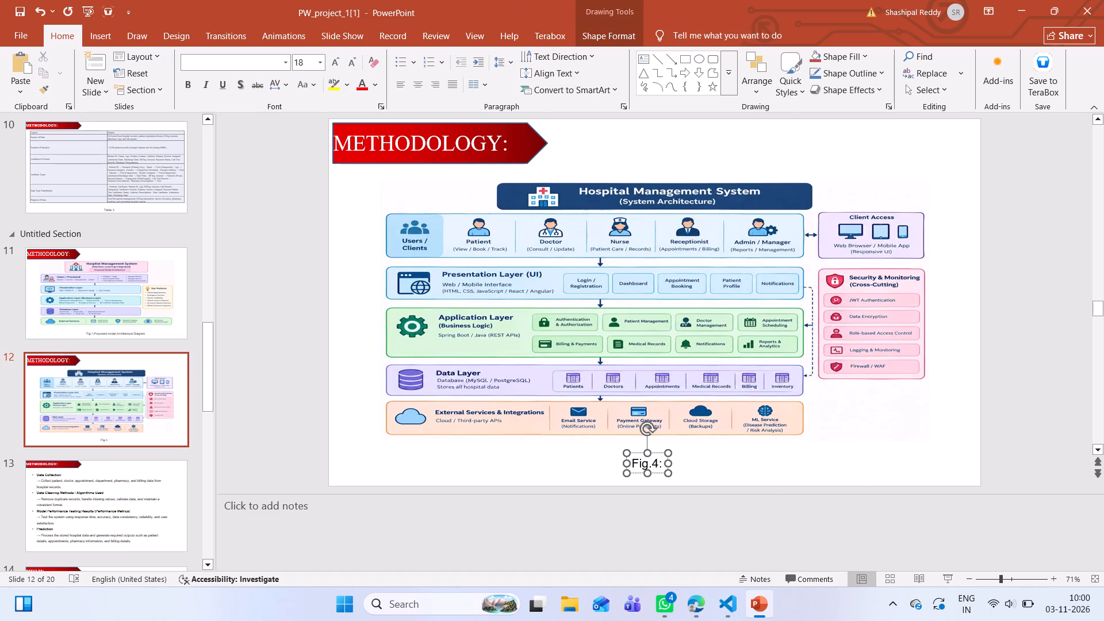
pyautogui.press('BackSpace')
pyautogui.press('2')
pyautogui.click(551, 447)
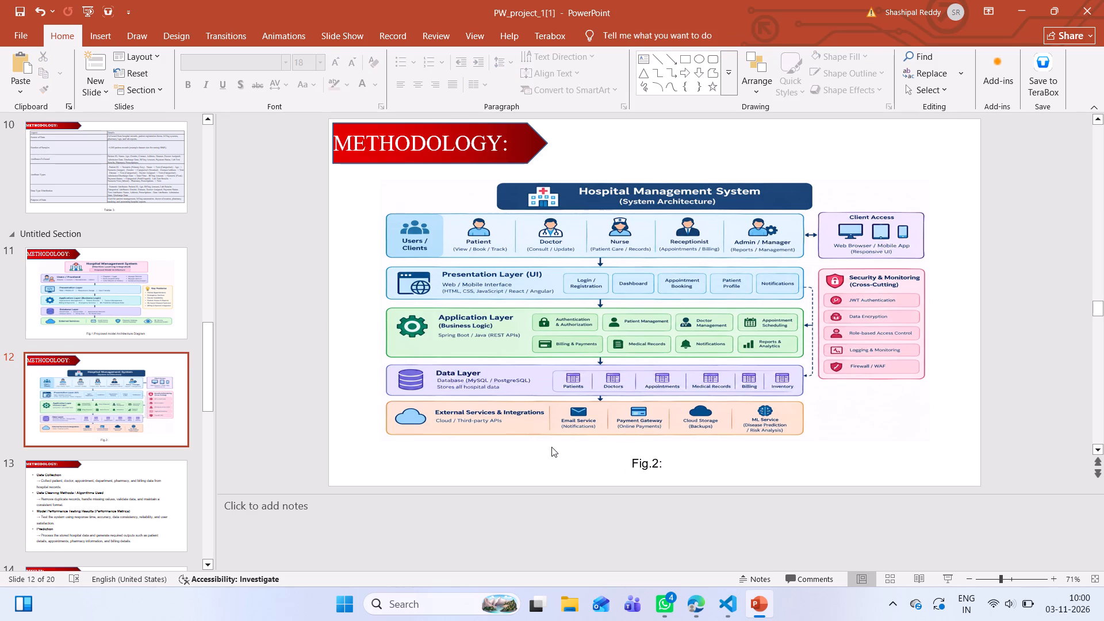
# Complete slide 12's figure caption with the text "Hospital Mangement Architecture" after "Fig.2:".
pyautogui.click(71, 481)
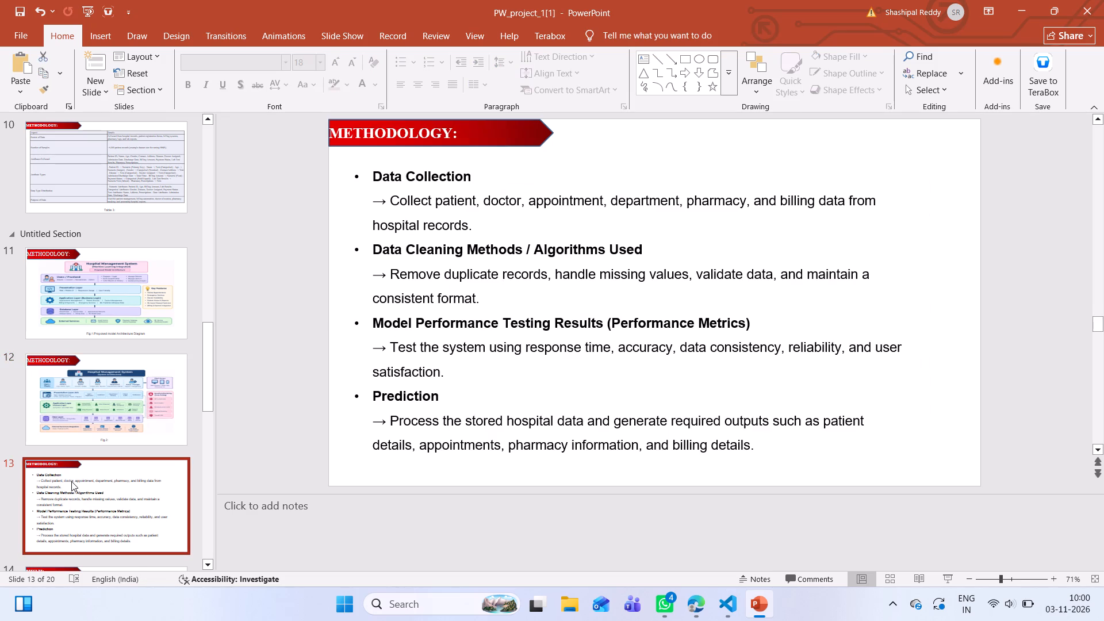
pyautogui.press('Down')
pyautogui.press('Up')
pyautogui.press('Up')
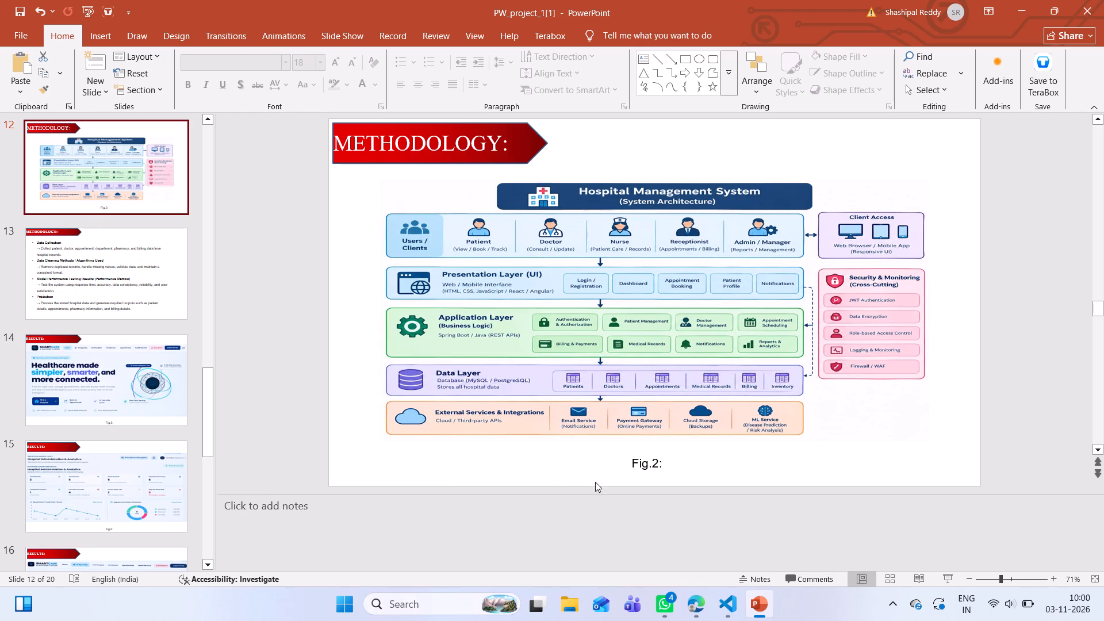
pyautogui.click(675, 467)
pyautogui.click(661, 458)
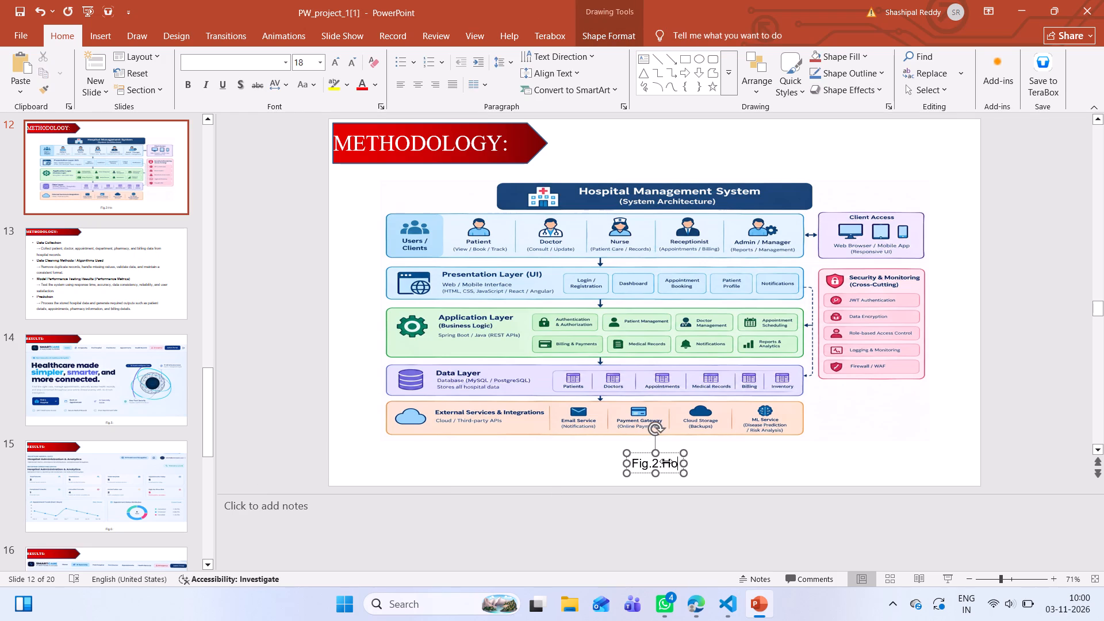
pyautogui.write('spital')
pyautogui.press('space')
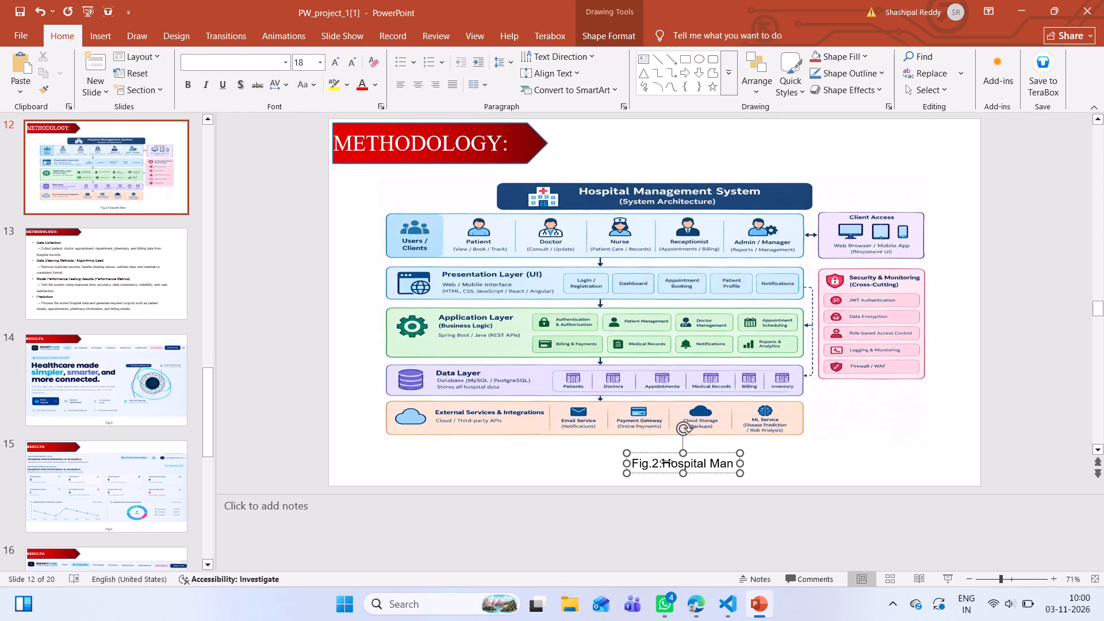
pyautogui.write('ge')
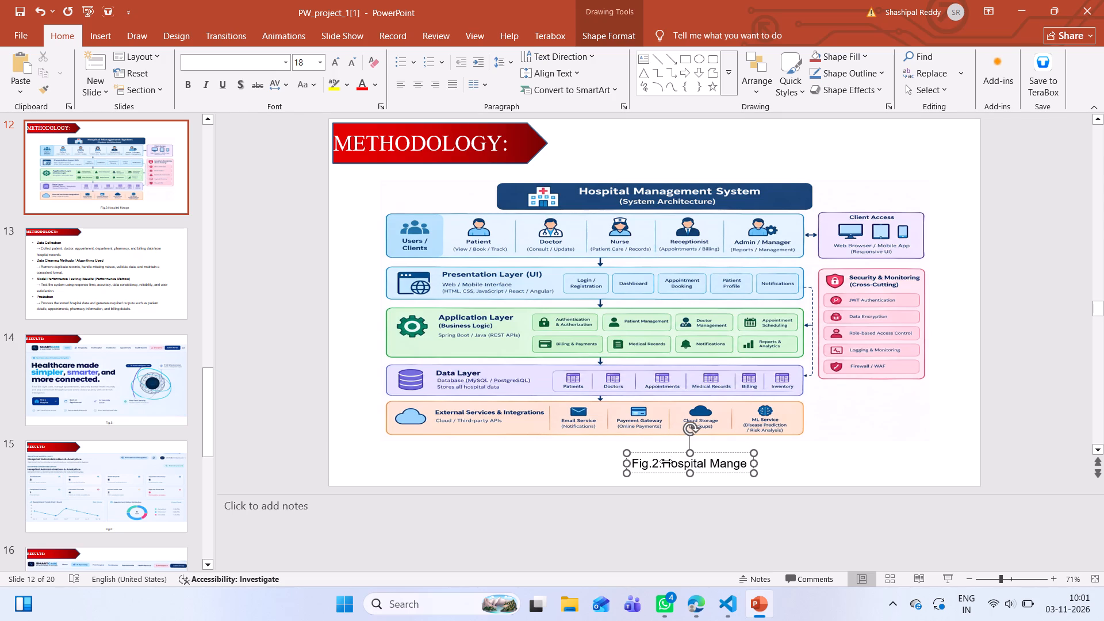
pyautogui.write('ment')
pyautogui.press('space')
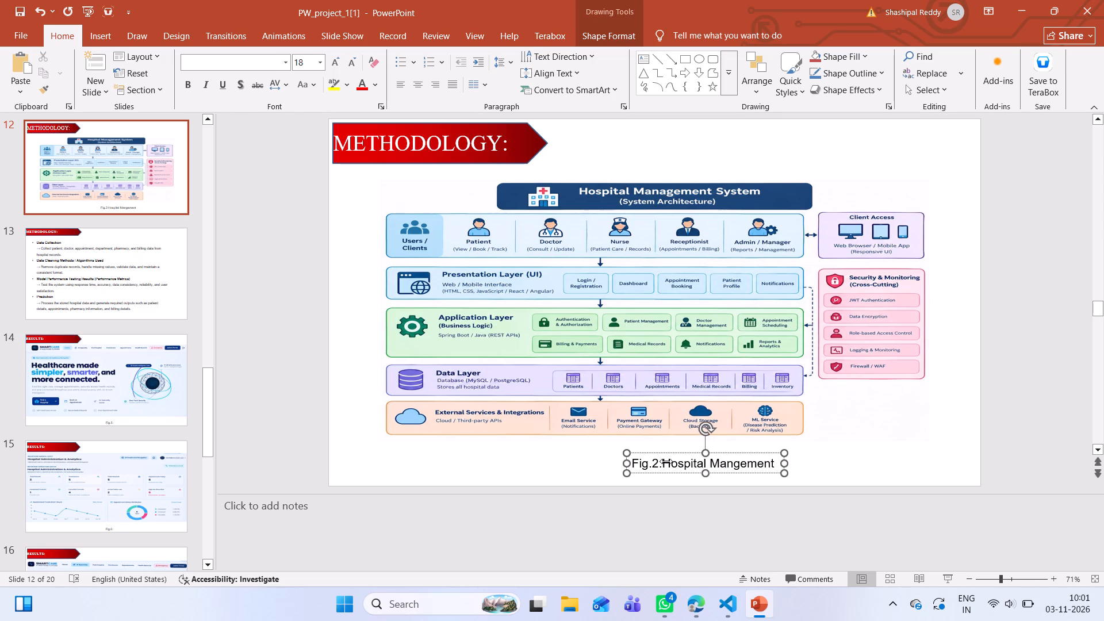
pyautogui.write('ar')
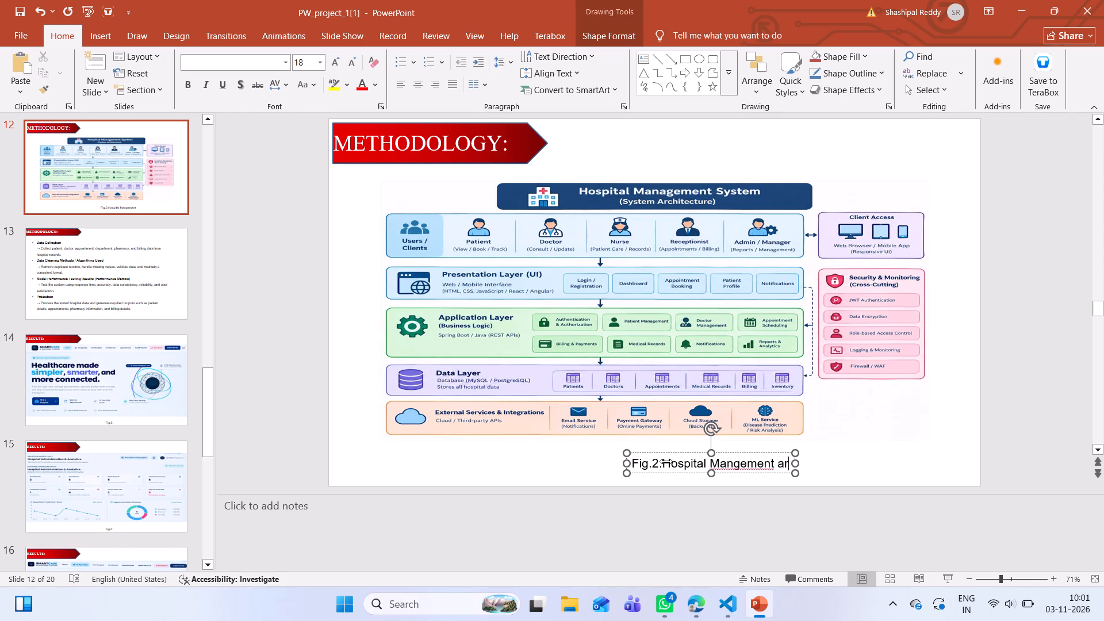
pyautogui.press('BackSpace')
pyautogui.press('BackSpace')
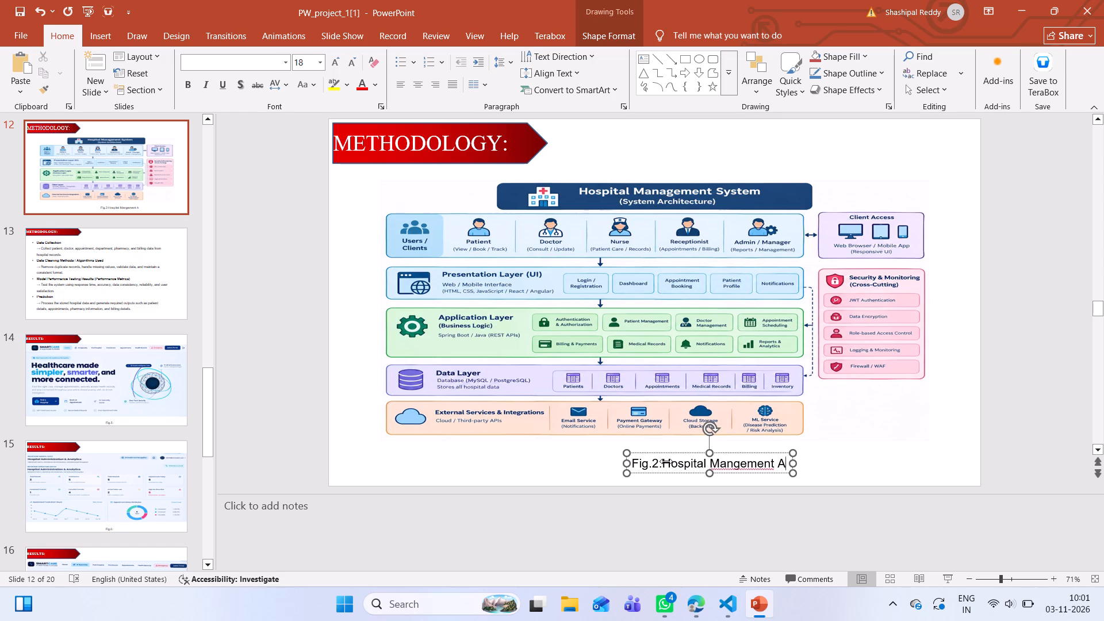
pyautogui.write('rch')
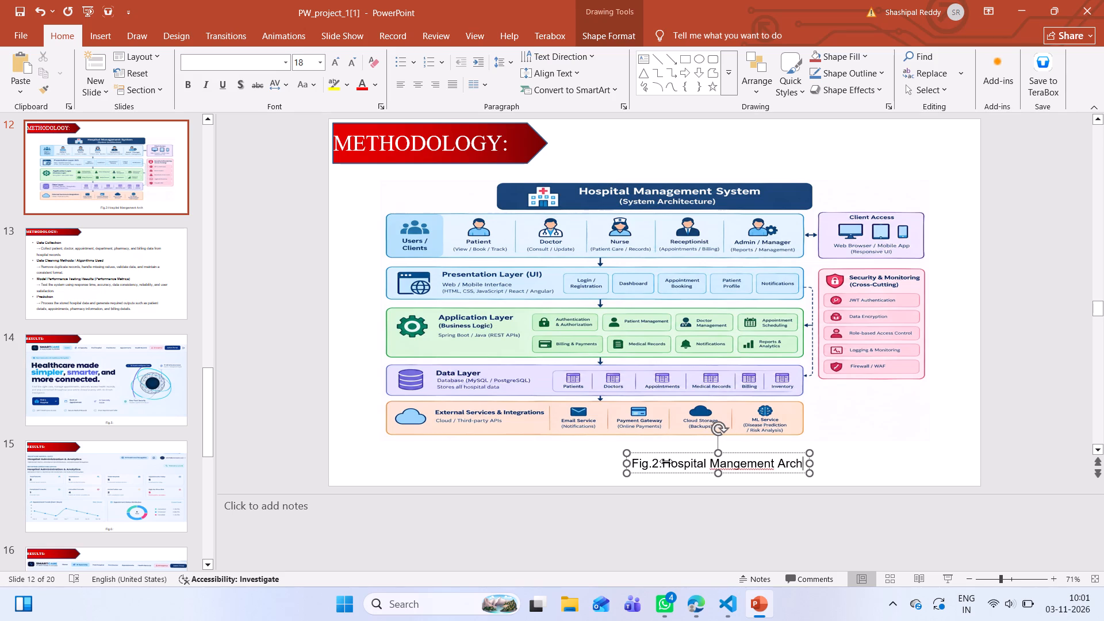
pyautogui.write('itec')
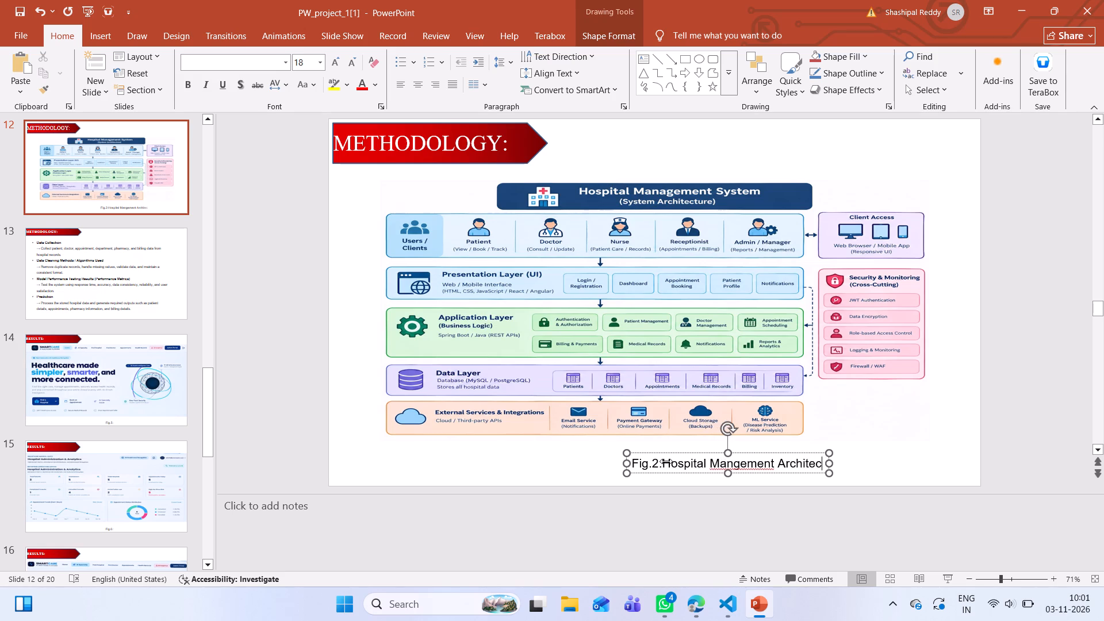
pyautogui.write('ture')
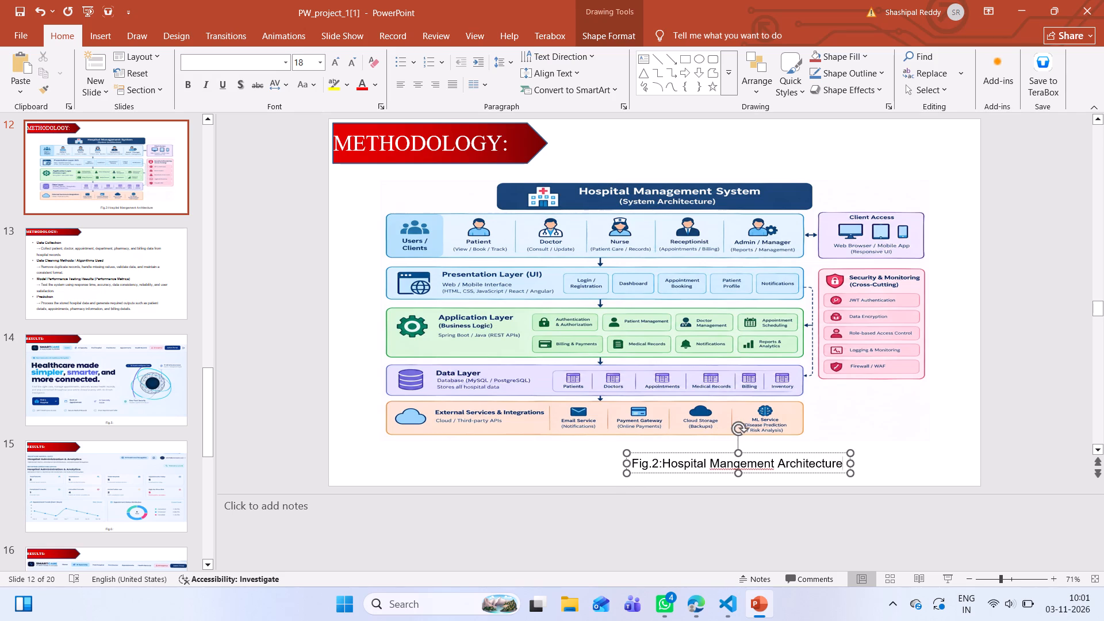
# Move slide 12's "Fig.2" caption box so it sits roughly centred just beneath the architecture diagram.
pyautogui.click(648, 463)
pyautogui.moveTo(659, 454); pyautogui.dragTo(591, 448)
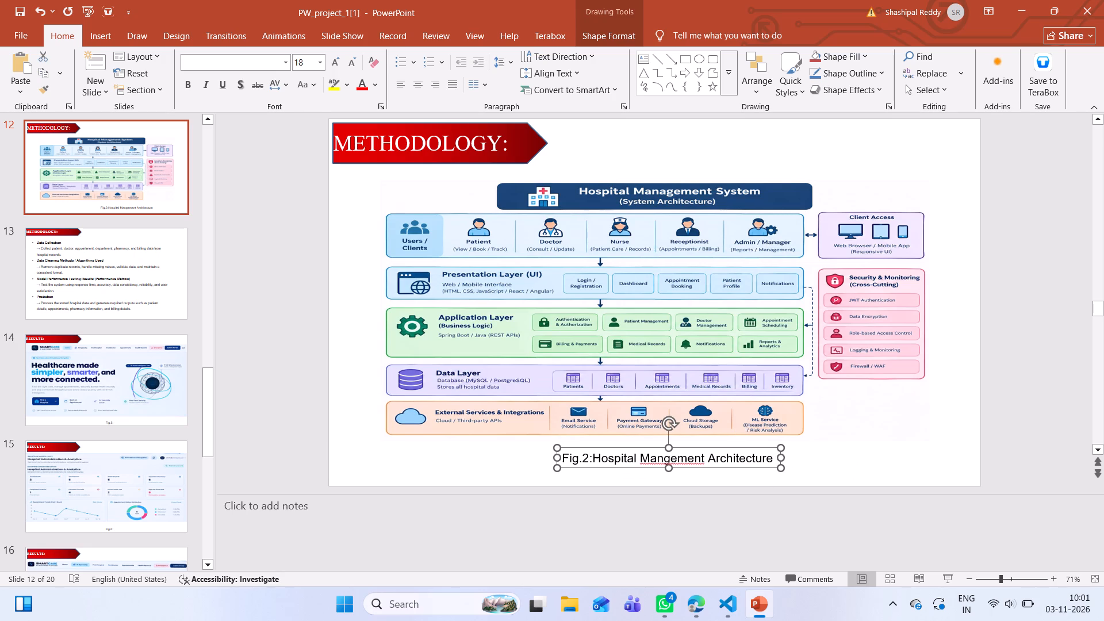
# Insert the word "System" before "Architecture" in slide 12's caption so it reads "Fig.2:Hospital Mangement System Architecture".
pyautogui.click(705, 458)
pyautogui.press('space')
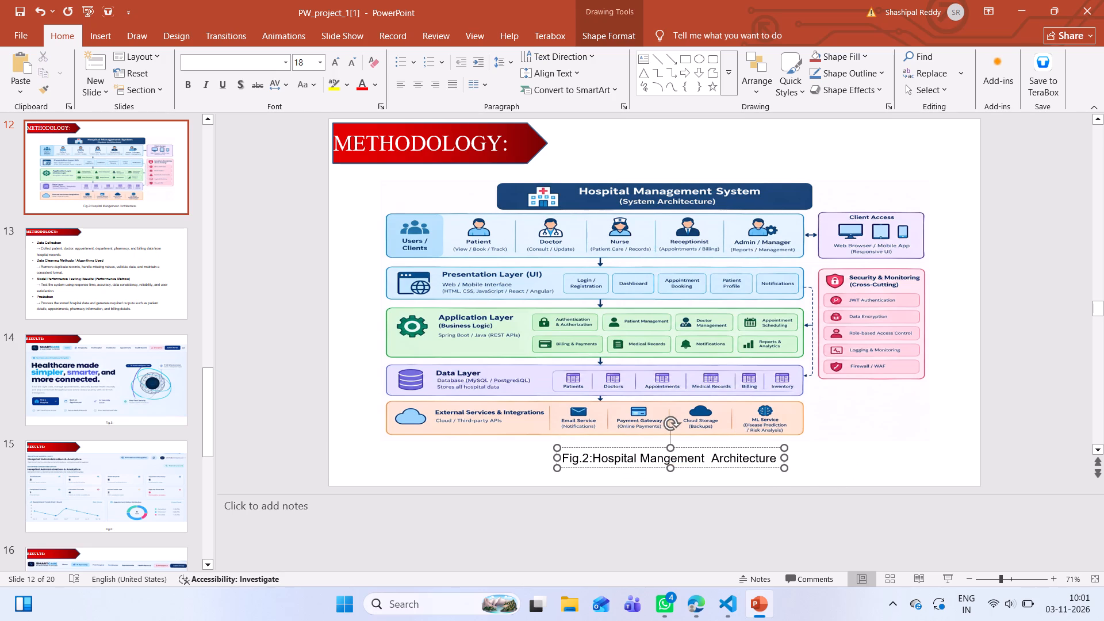
pyautogui.write('ystem')
pyautogui.press('space')
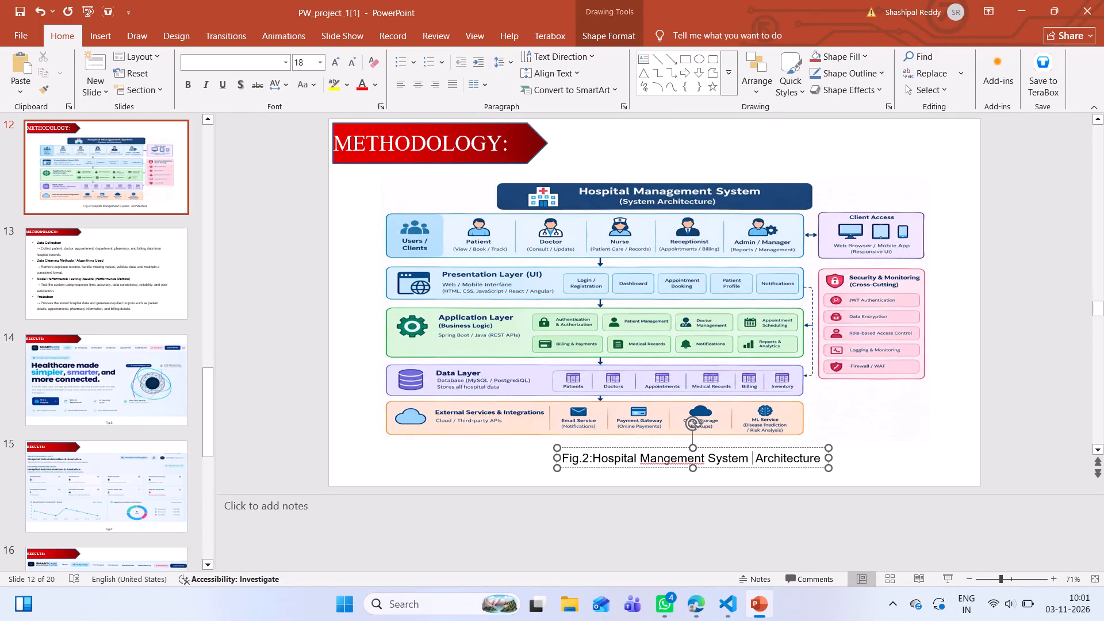
pyautogui.press('BackSpace')
# Shift slide 12's lengthened "Fig.2" caption box back to roughly the slide's horizontal centre, just beneath the architecture diagram.
pyautogui.moveTo(636, 447); pyautogui.dragTo(604, 448)
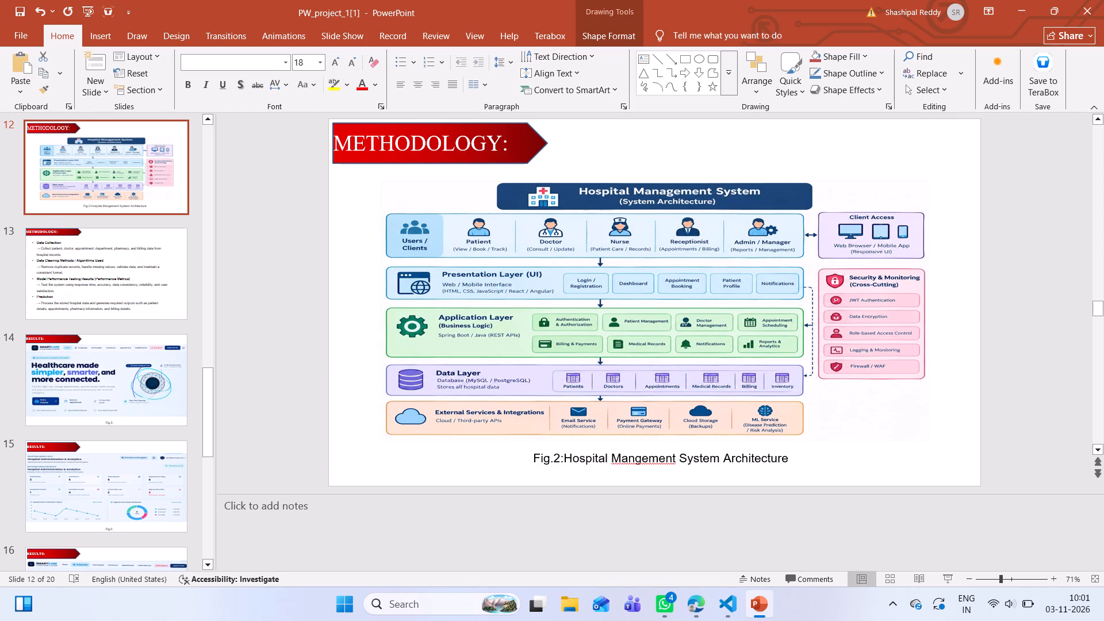
pyautogui.moveTo(604, 448); pyautogui.dragTo(602, 448)
pyautogui.click(831, 448)
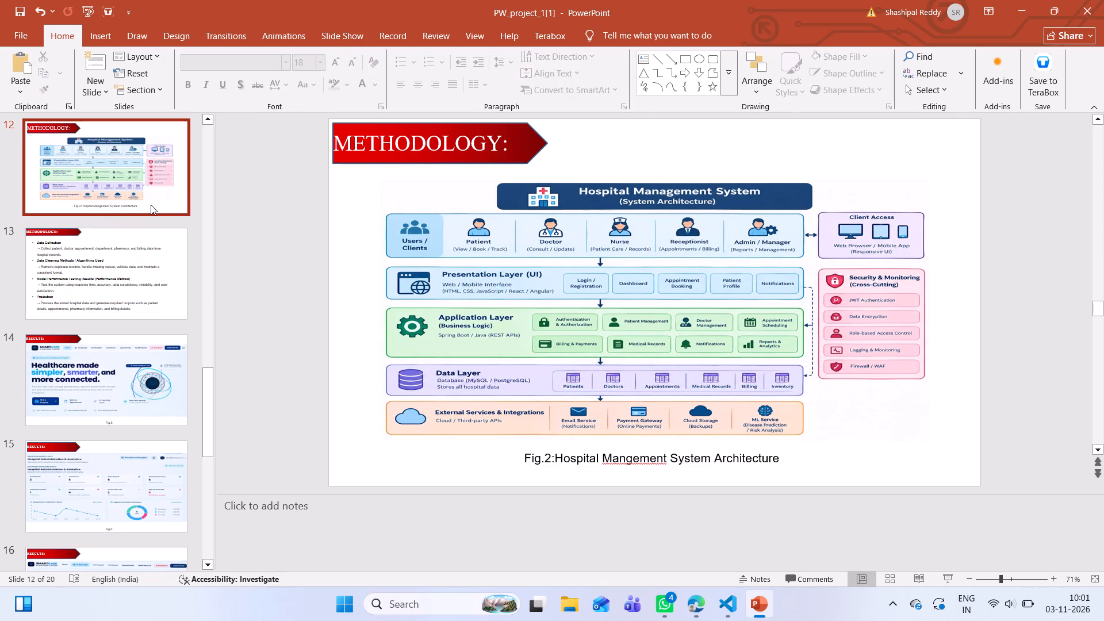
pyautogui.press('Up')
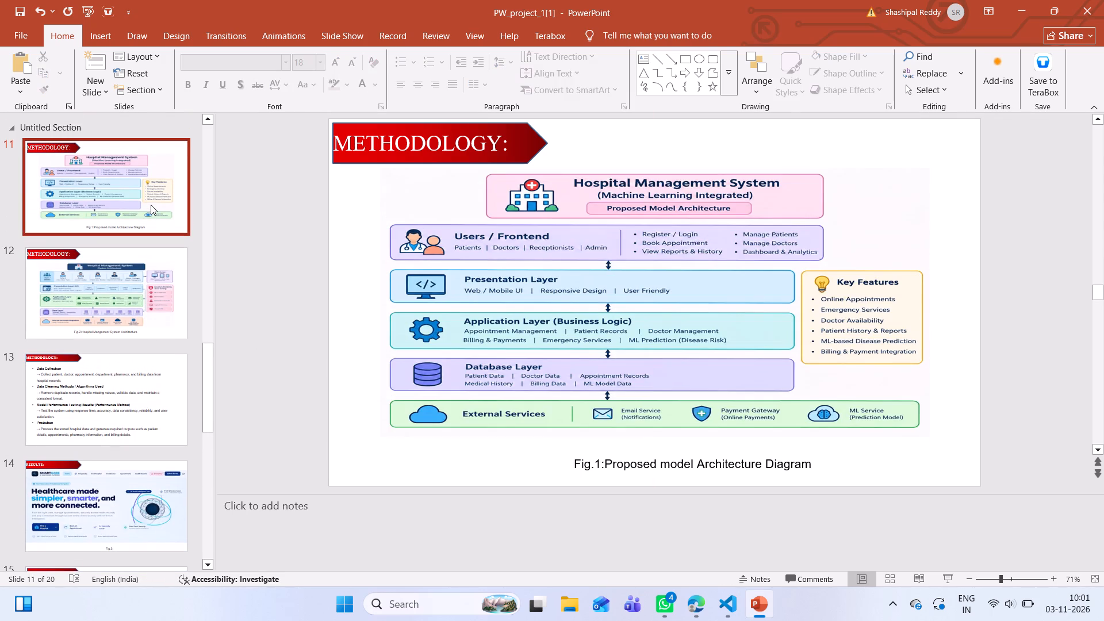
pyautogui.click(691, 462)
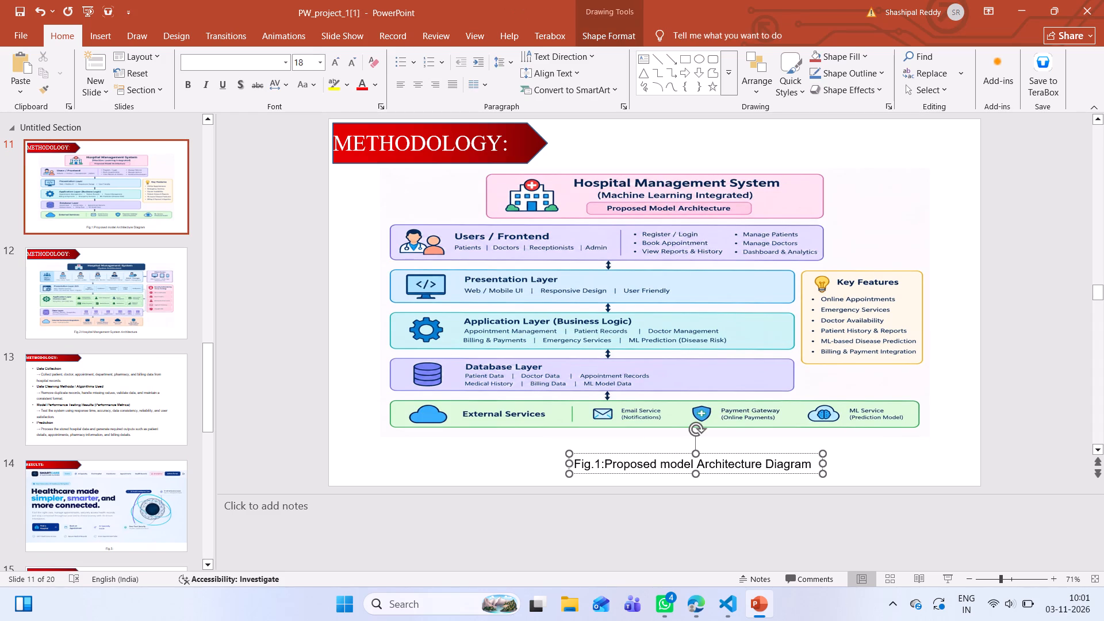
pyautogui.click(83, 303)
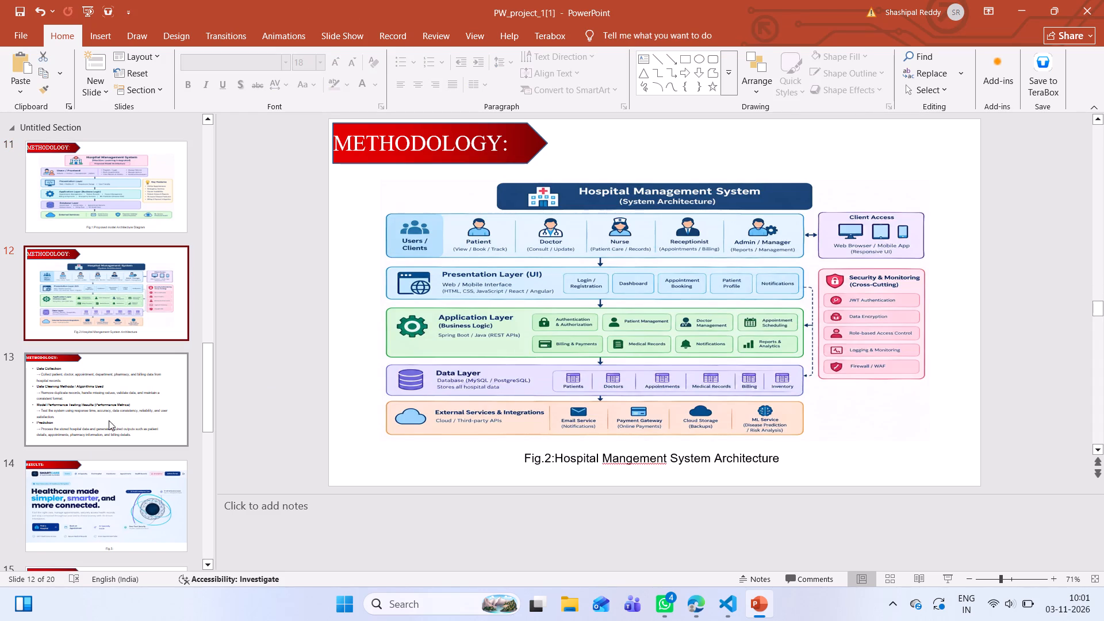
# Renumber and title the figure caption on slide 14 so it reads "Fig.3: Dashboard".
pyautogui.click(110, 416)
pyautogui.click(129, 489)
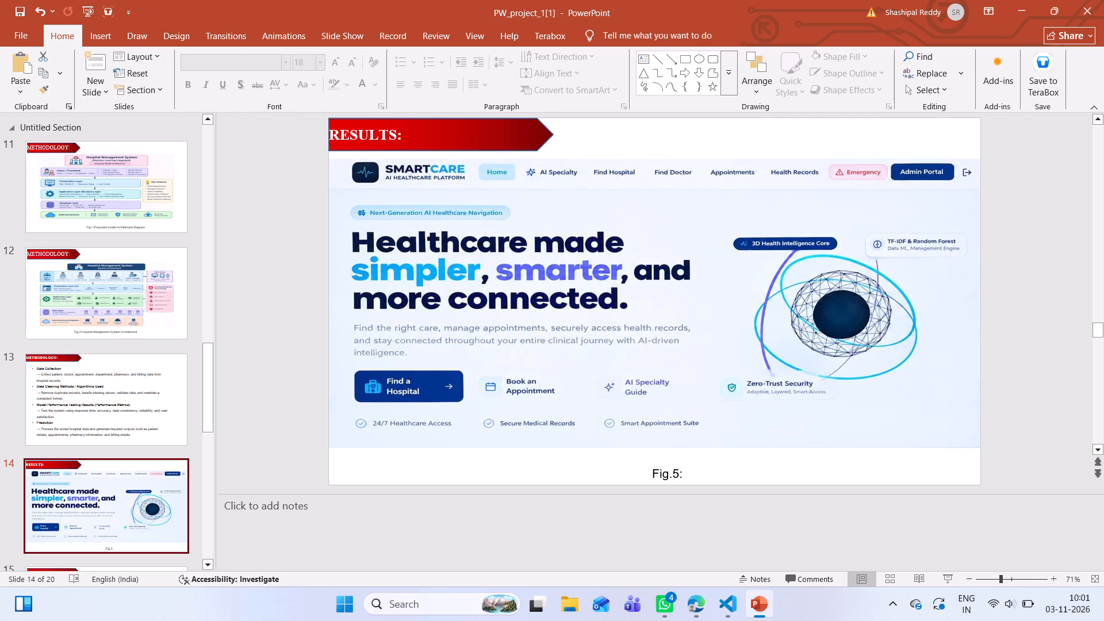
pyautogui.click(678, 475)
pyautogui.press('BackSpace')
pyautogui.press('3')
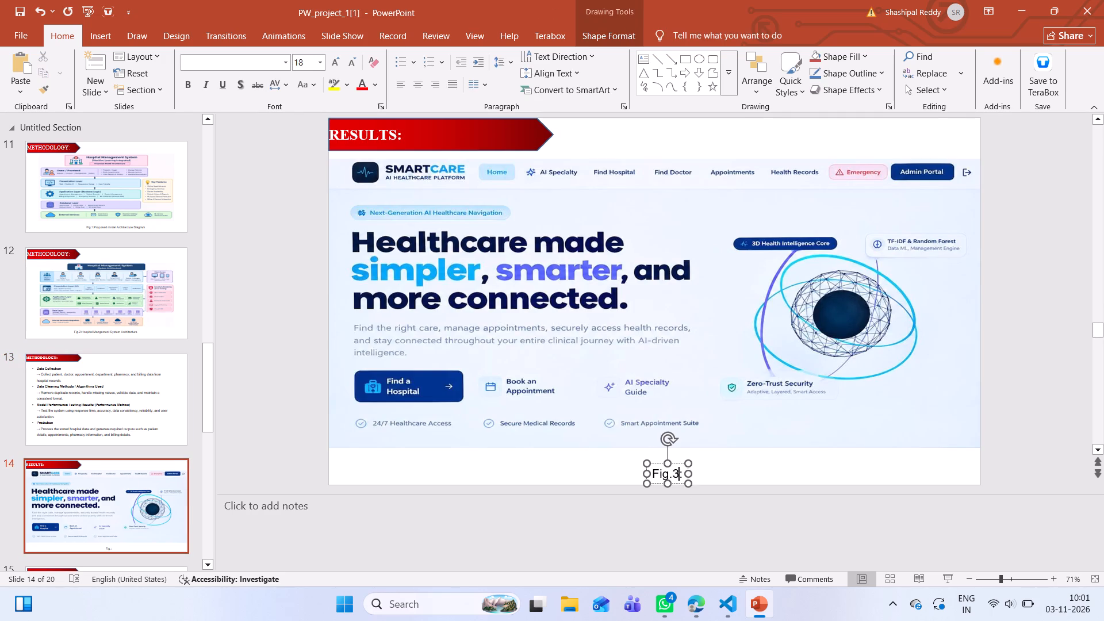
pyautogui.press('Right')
pyautogui.press('space')
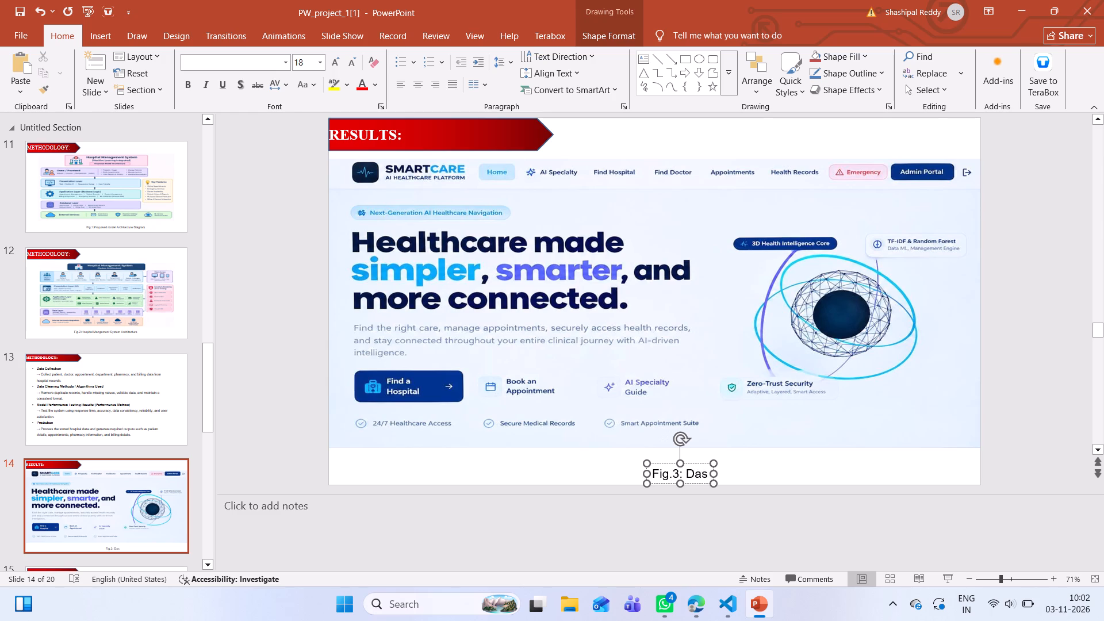
pyautogui.write('hboard')
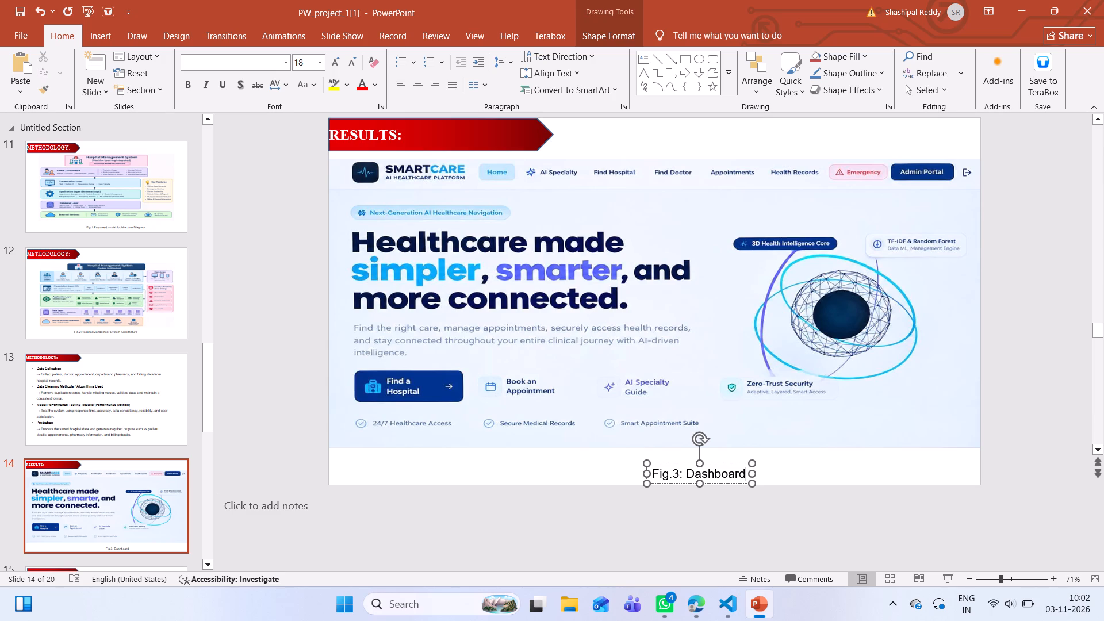
# Move slide 14's "Fig.3" caption box to just beneath the homepage screenshot, slightly left of the slide's centre.
pyautogui.moveTo(668, 461); pyautogui.dragTo(583, 450)
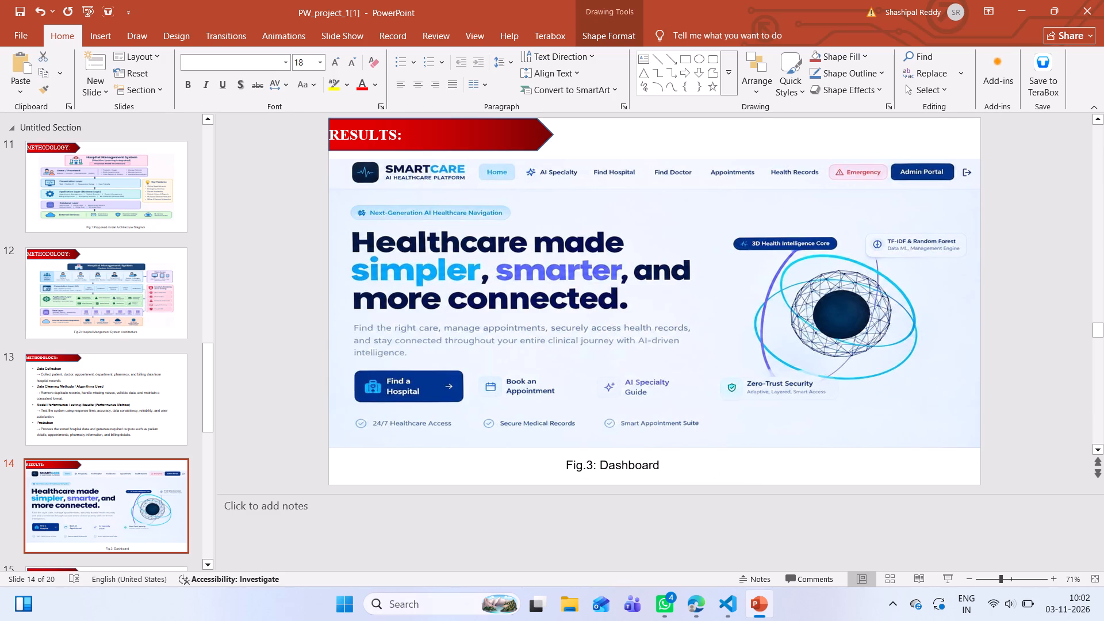
pyautogui.moveTo(583, 450); pyautogui.dragTo(594, 454)
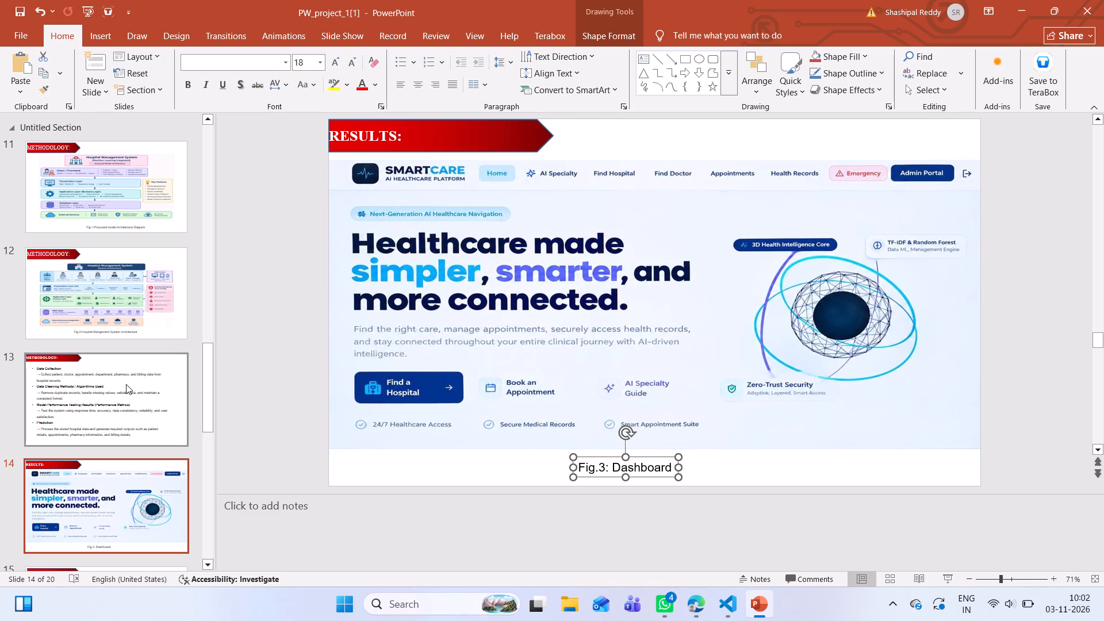
# Renumber and title the figure caption on slide 15 so it reads "Fig.4:AI HealthCare Navigation".
pyautogui.click(125, 384)
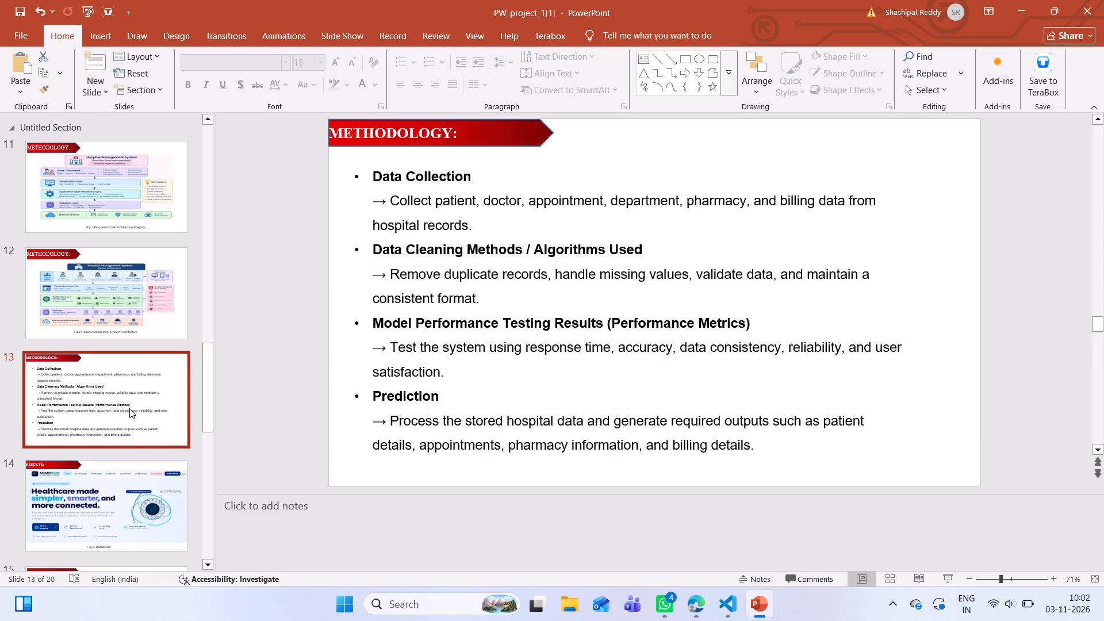
pyautogui.click(137, 495)
pyautogui.press('Down')
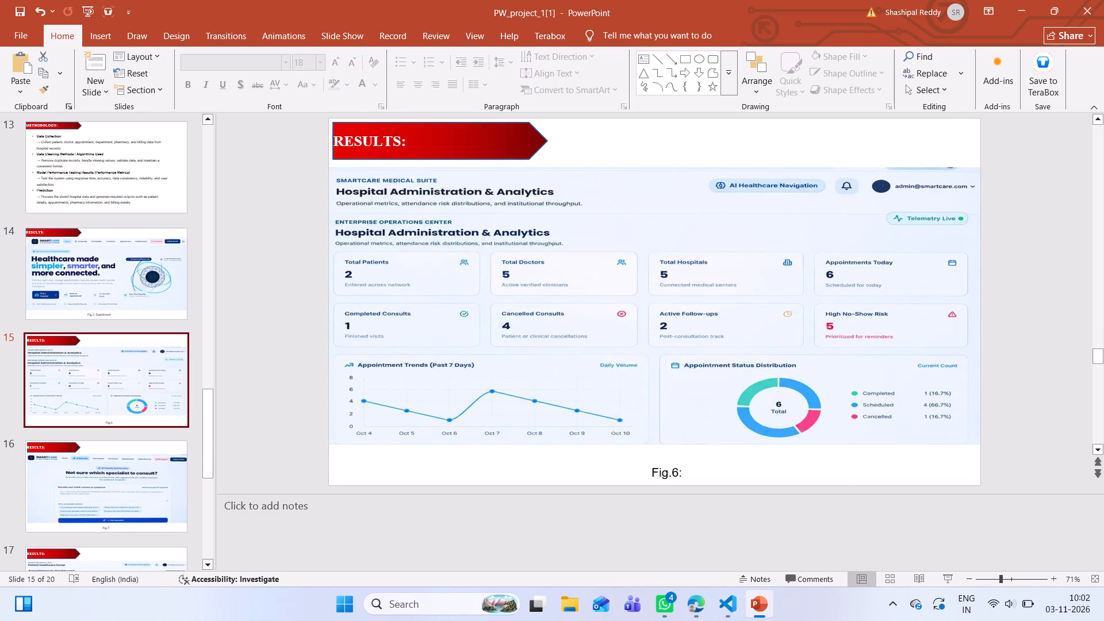
pyautogui.click(680, 475)
pyautogui.press('BackSpace')
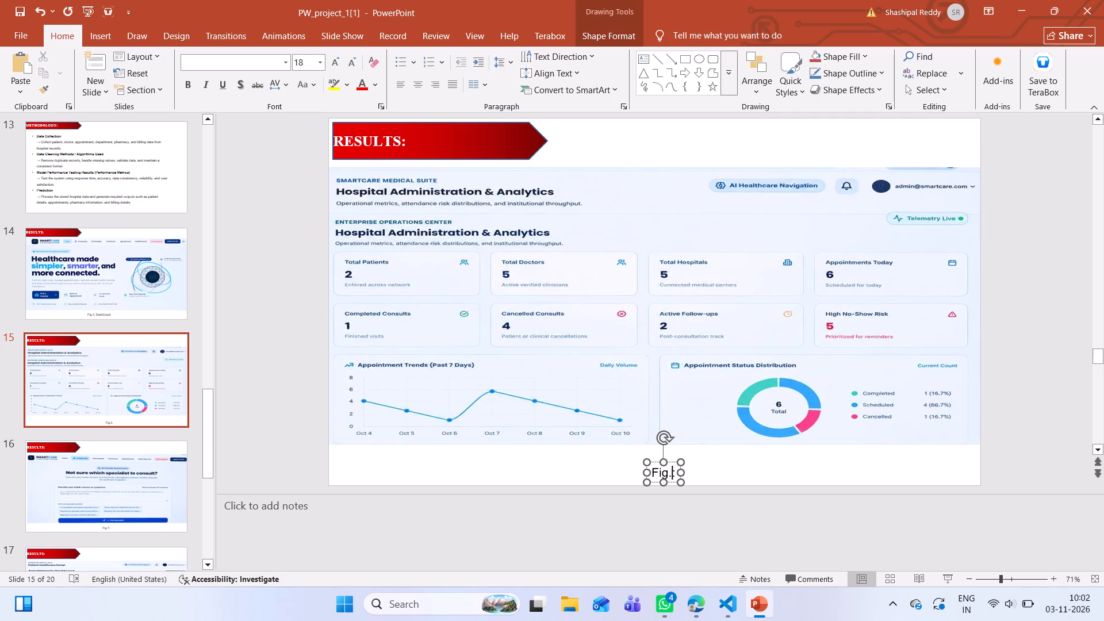
pyautogui.press('4')
pyautogui.press('Right')
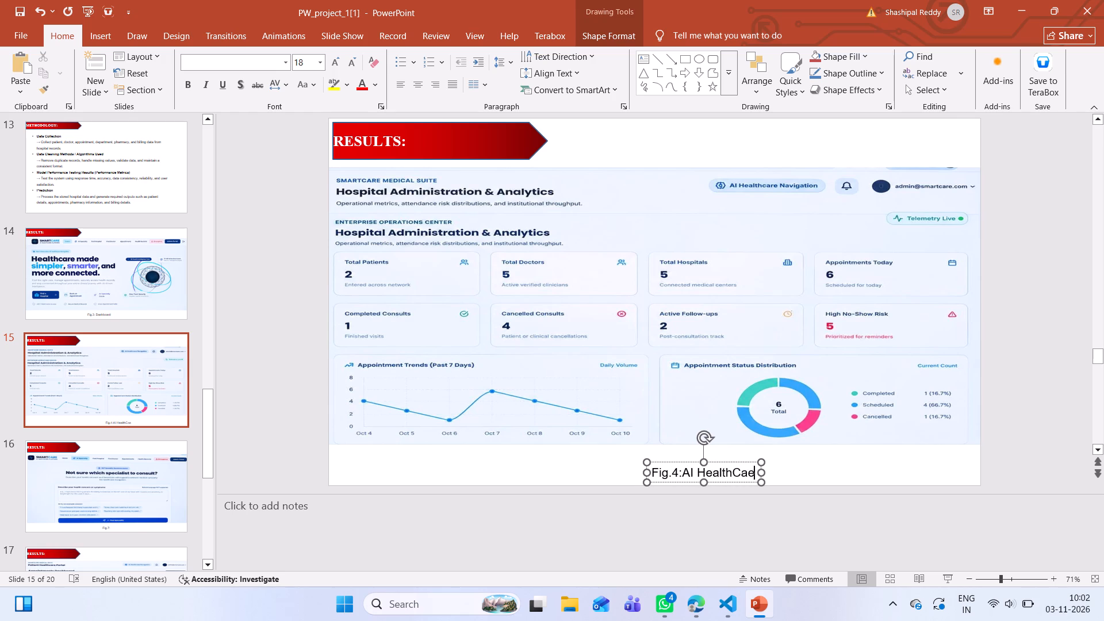
pyautogui.press('BackSpace')
pyautogui.write('re')
pyautogui.press('space')
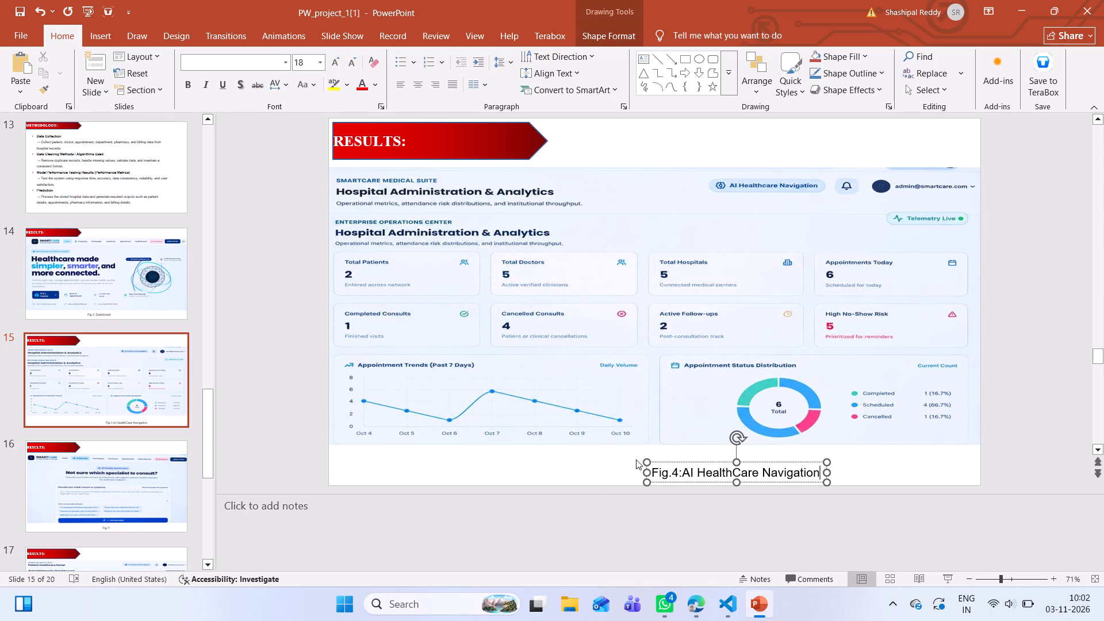
# Move slide 15's "Fig.4" caption box so it sits centred just beneath the analytics screenshot.
pyautogui.moveTo(677, 457); pyautogui.dragTo(581, 458)
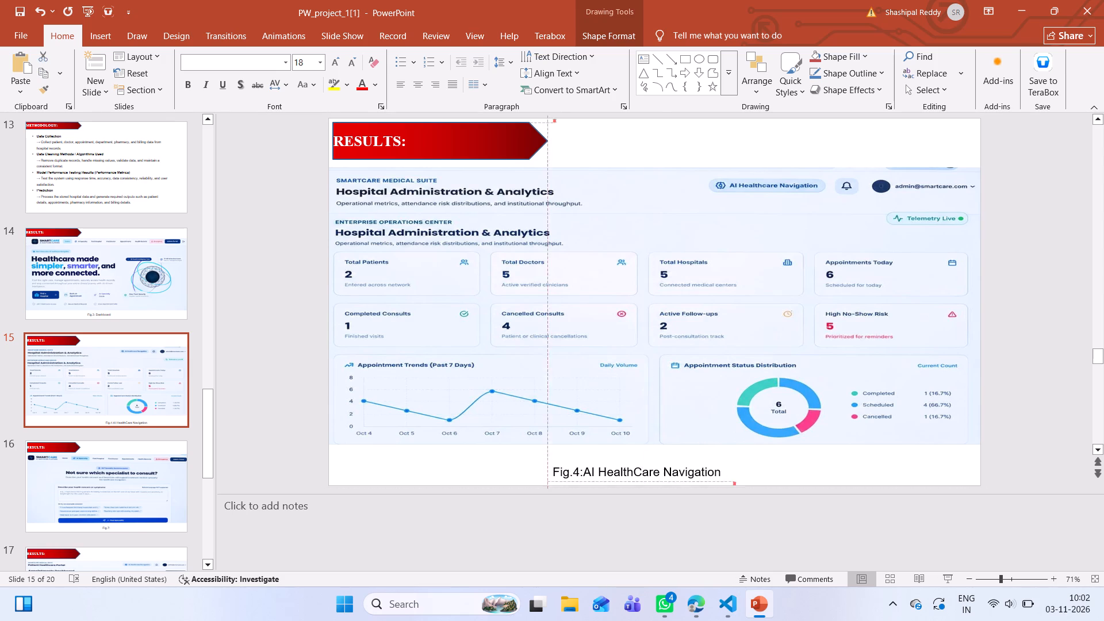
pyautogui.moveTo(581, 458); pyautogui.dragTo(590, 453)
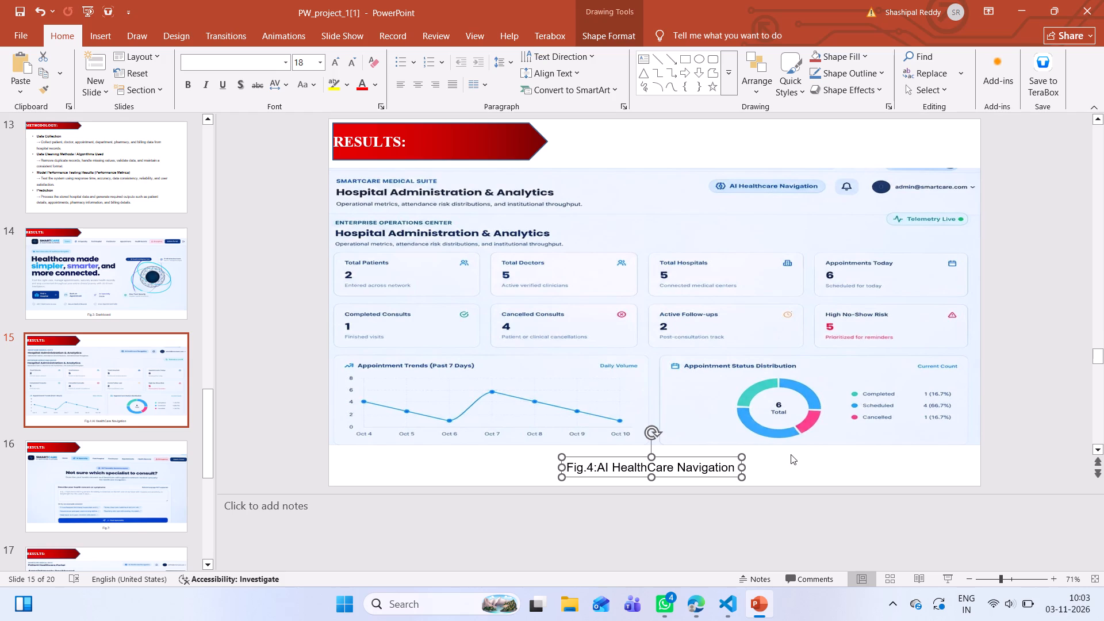
pyautogui.click(791, 459)
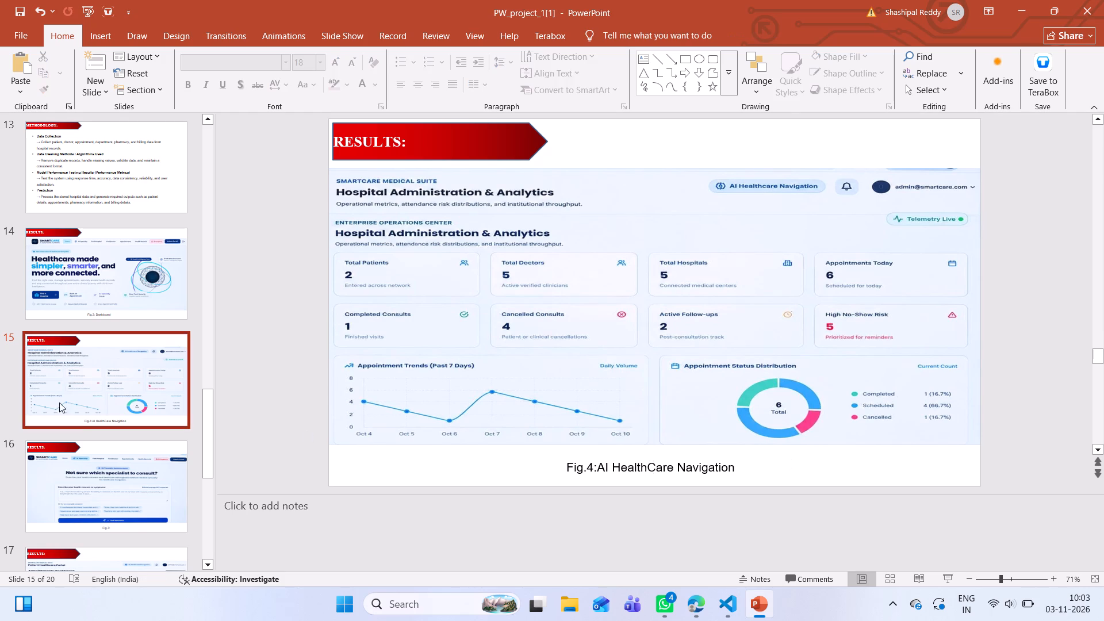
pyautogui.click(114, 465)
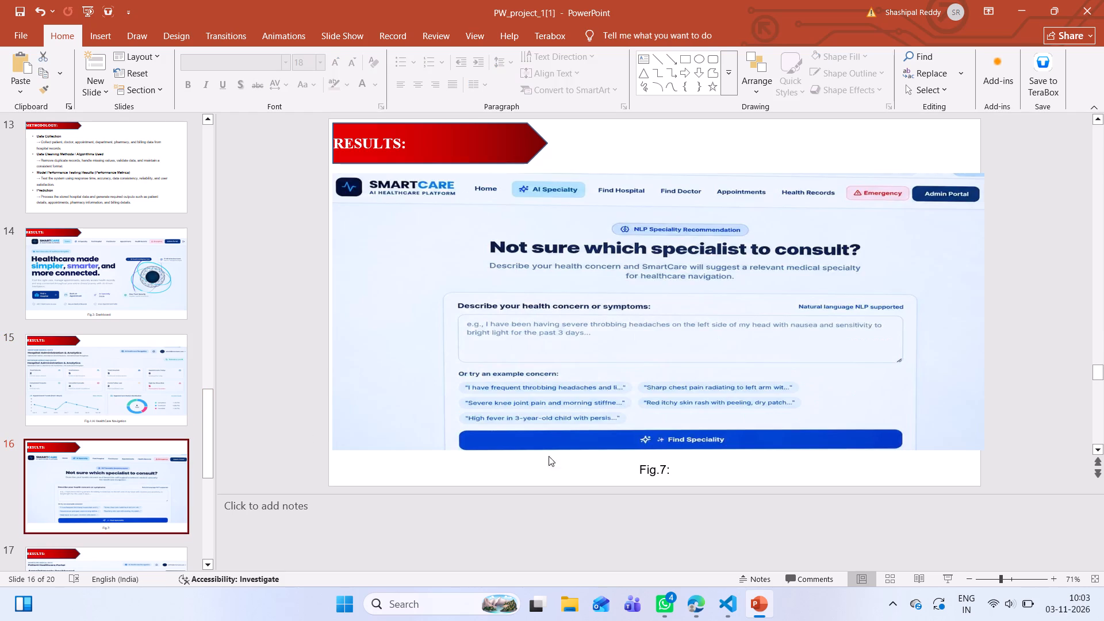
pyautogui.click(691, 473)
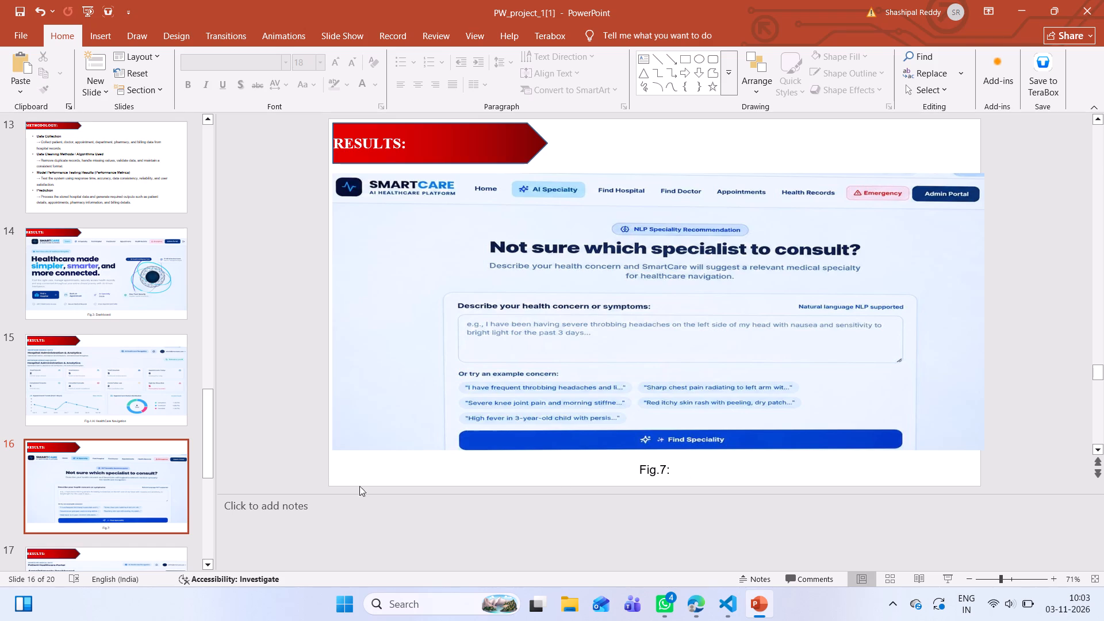
# Go back to the literature review table on slide 5 and complete its caption as "Table 1:Data Collection".
pyautogui.press('Up')
pyautogui.press('Up')
pyautogui.press('Up')
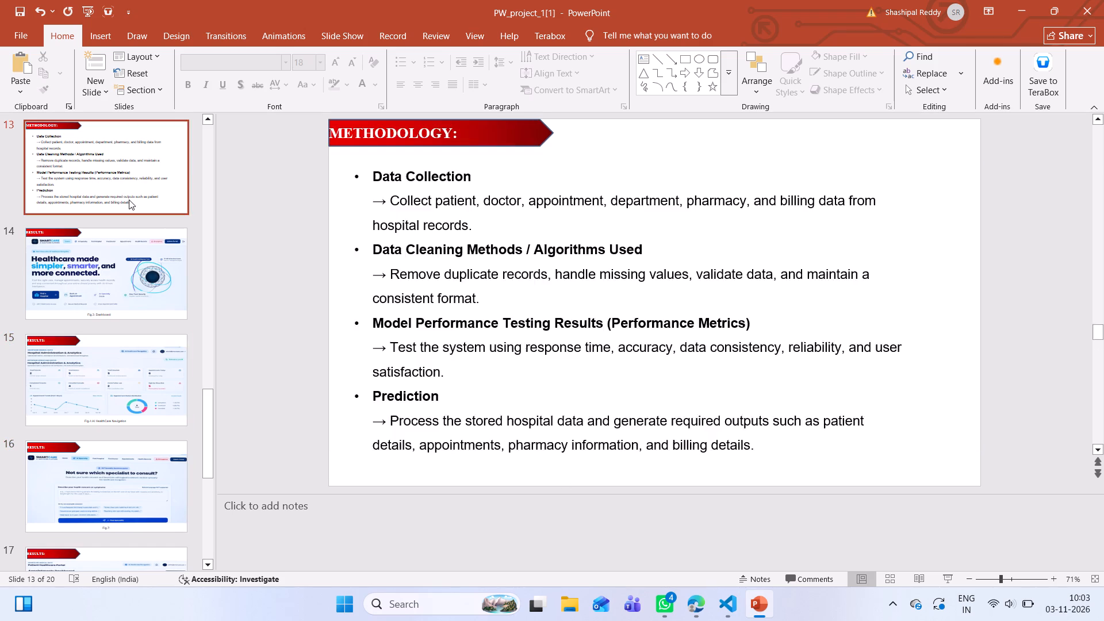
pyautogui.press('Up')
pyautogui.press('Up')
pyautogui.press('Up')
pyautogui.press('Up')
pyautogui.press('Up')
pyautogui.press('Up')
pyautogui.press('Up')
pyautogui.press('Up')
pyautogui.press('Up')
pyautogui.press('Up')
pyautogui.press('Up')
pyautogui.press('Up')
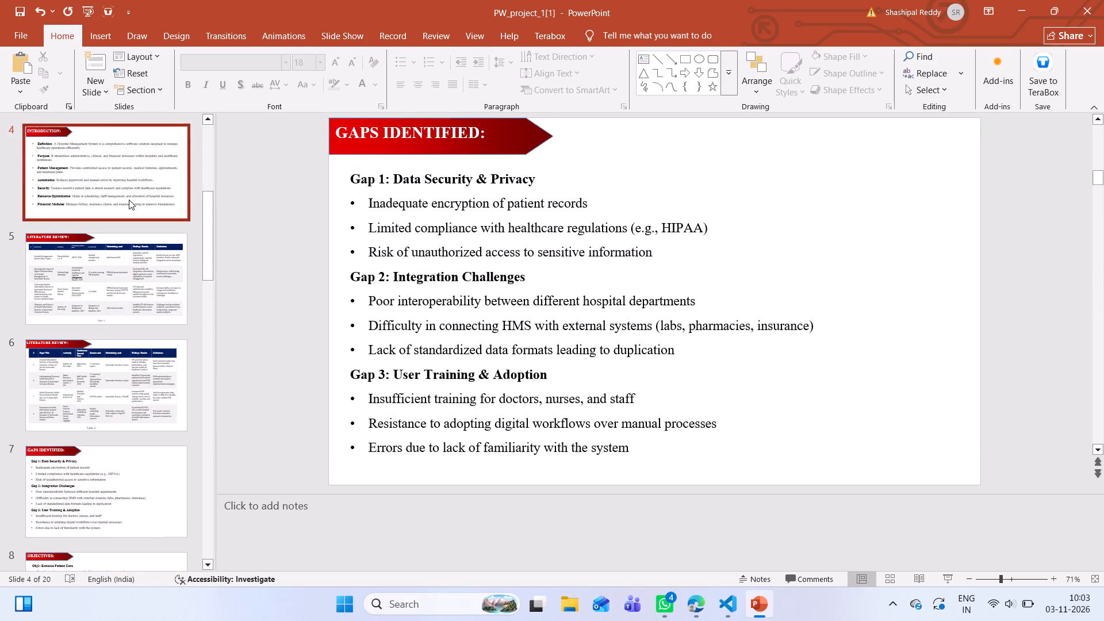
pyautogui.press('Up')
pyautogui.press('Up')
pyautogui.press('Down')
pyautogui.press('Down')
pyautogui.press('Down')
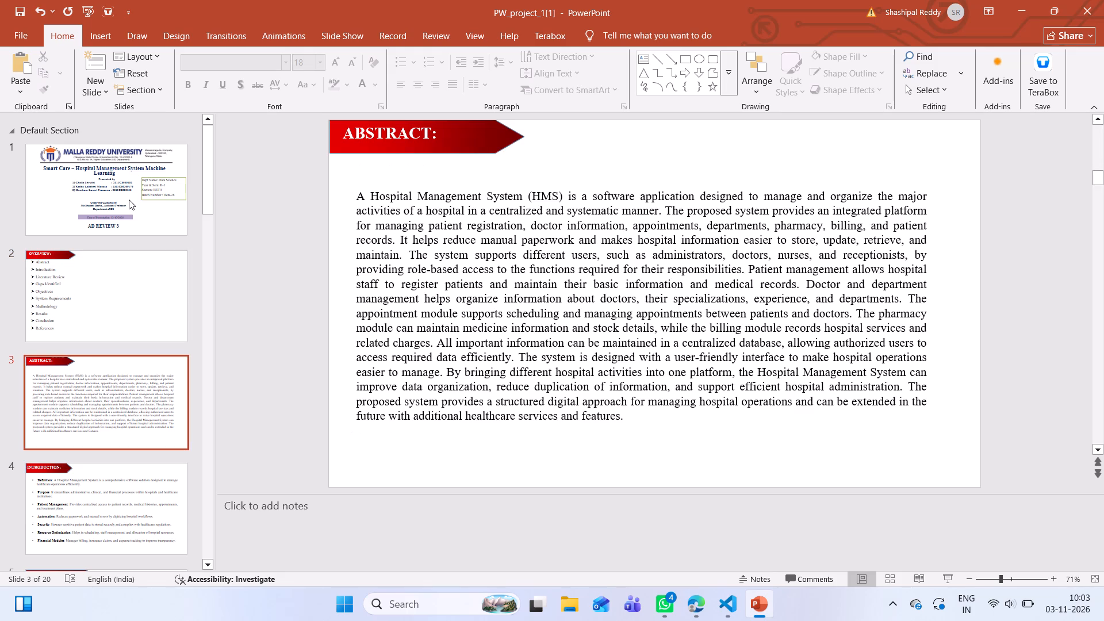
pyautogui.press('Down')
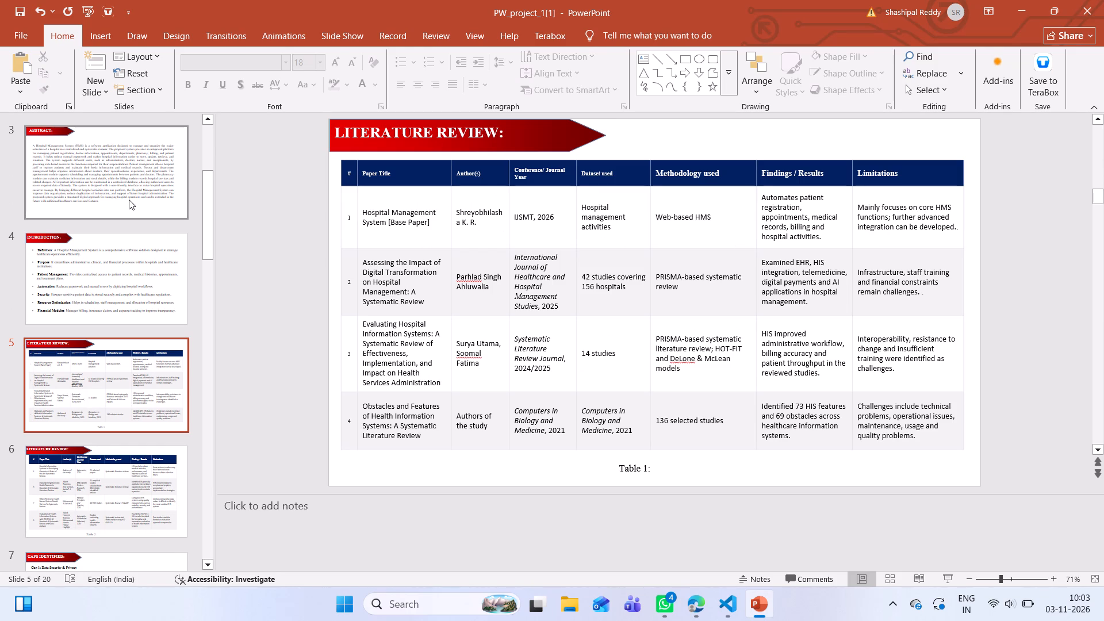
pyautogui.write('Data')
pyautogui.press('space')
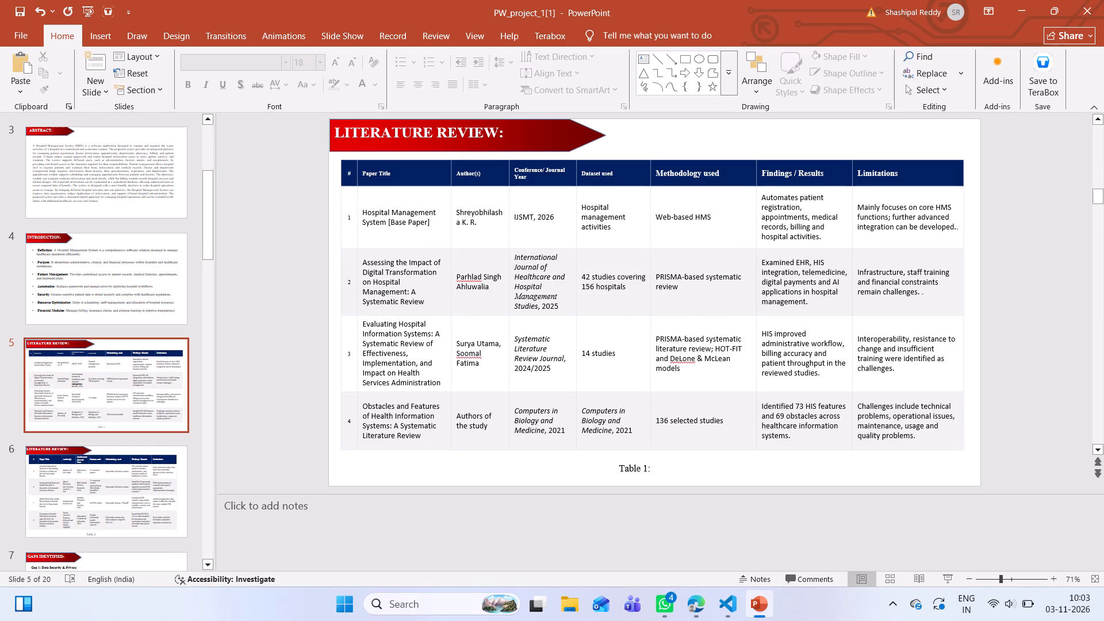
pyautogui.click(664, 471)
pyautogui.click(645, 465)
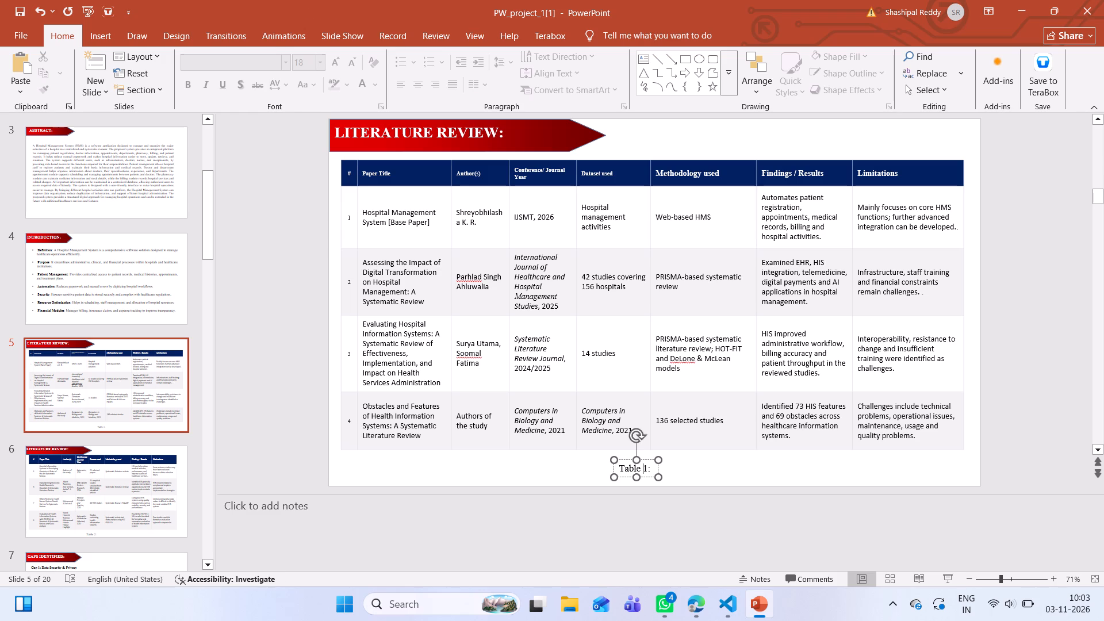
pyautogui.click(653, 469)
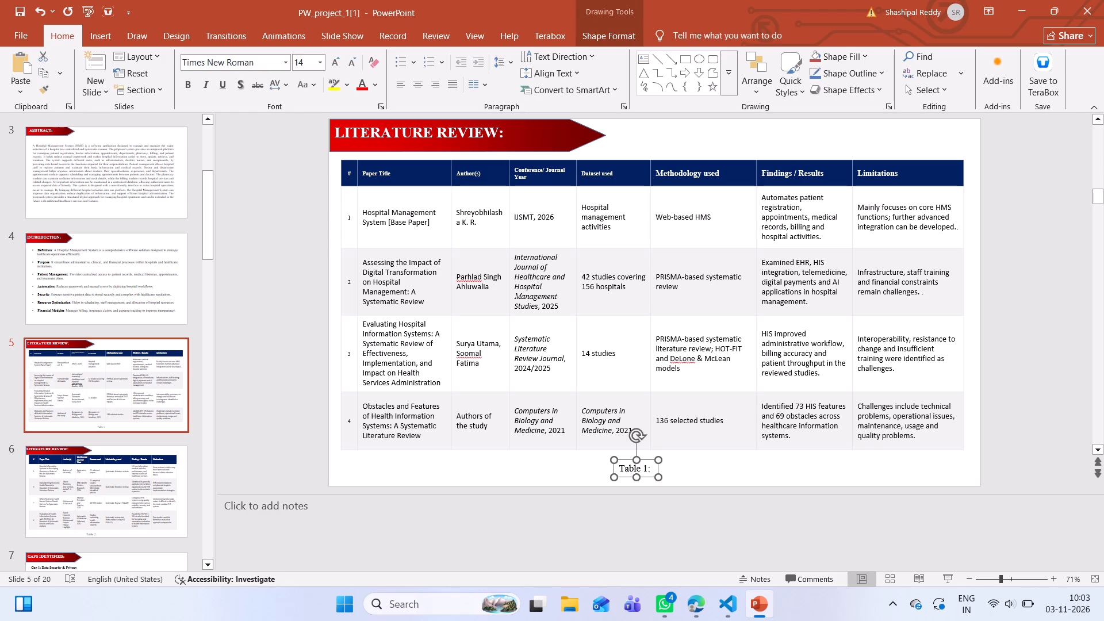
pyautogui.click(649, 466)
pyautogui.press('Right')
pyautogui.press('t')
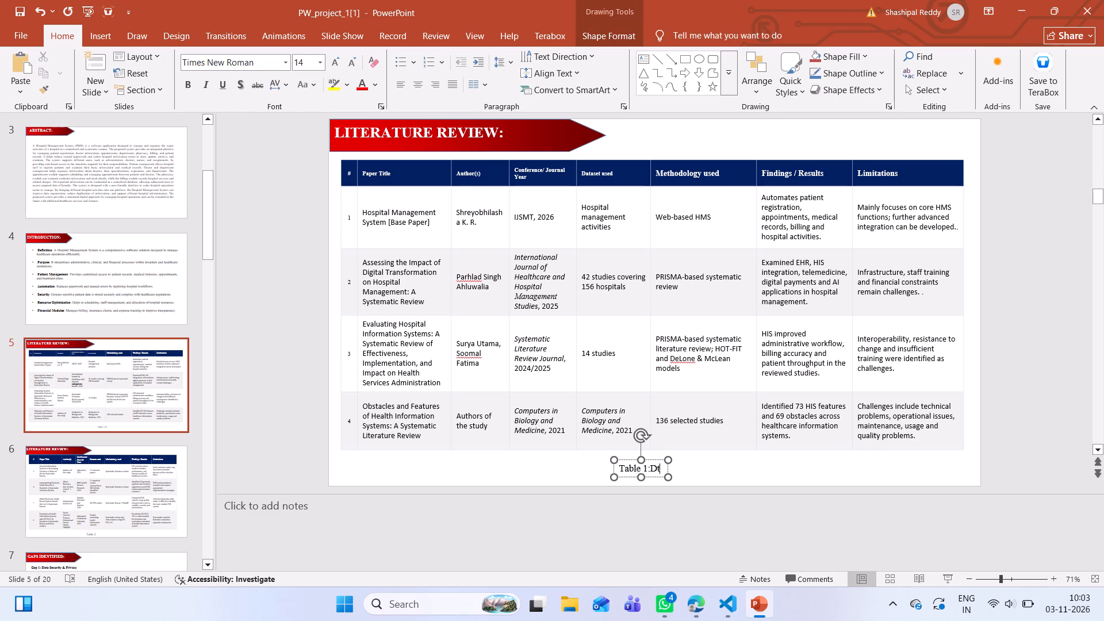
pyautogui.press('BackSpace')
pyautogui.write('ata')
pyautogui.press('space')
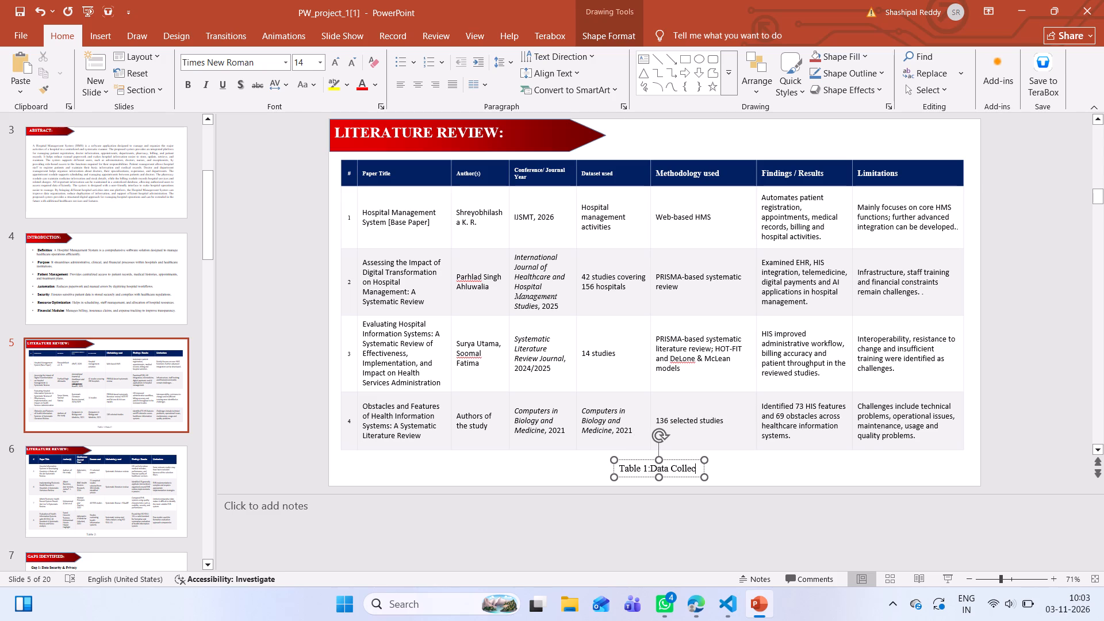
# Complete the caption under the second literature review table on slide 6 as "Table 2: Data Collection".
pyautogui.click(781, 474)
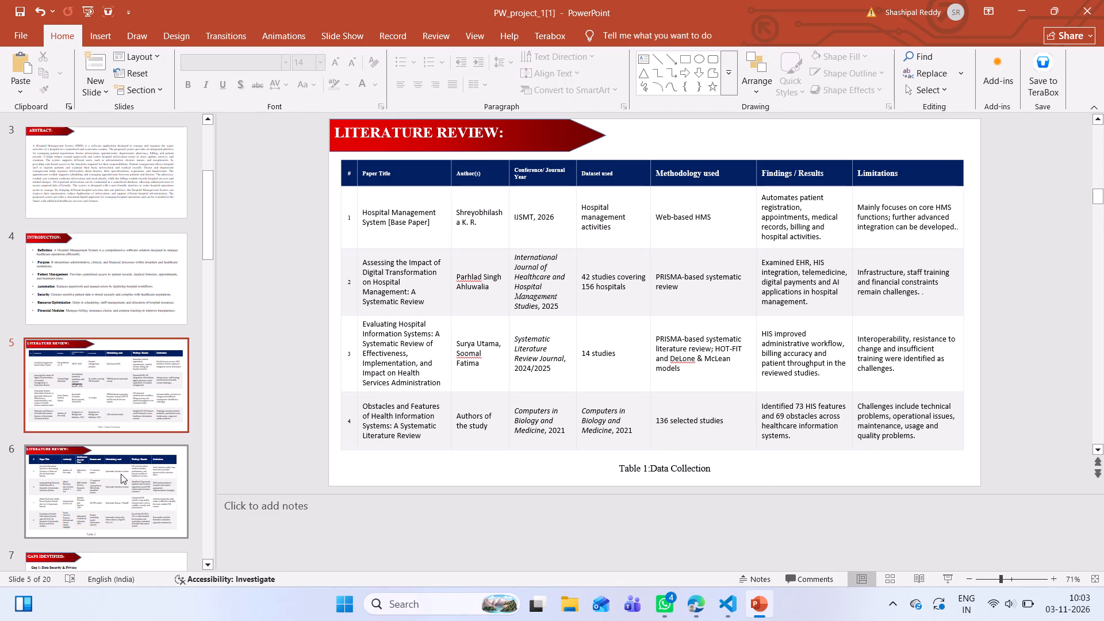
pyautogui.click(122, 476)
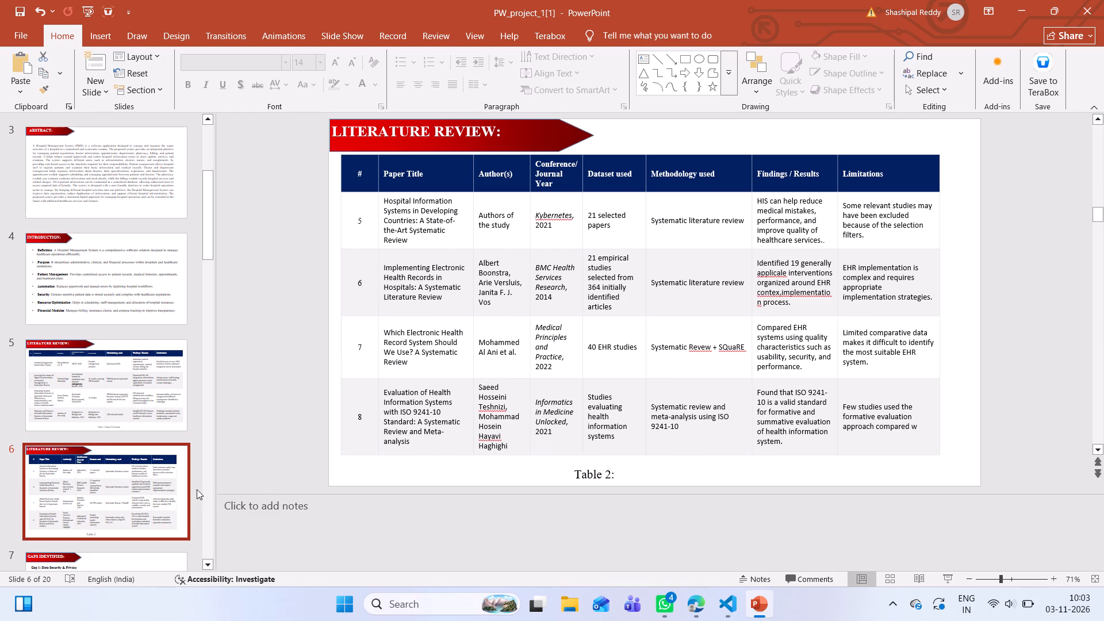
pyautogui.click(624, 476)
pyautogui.click(619, 474)
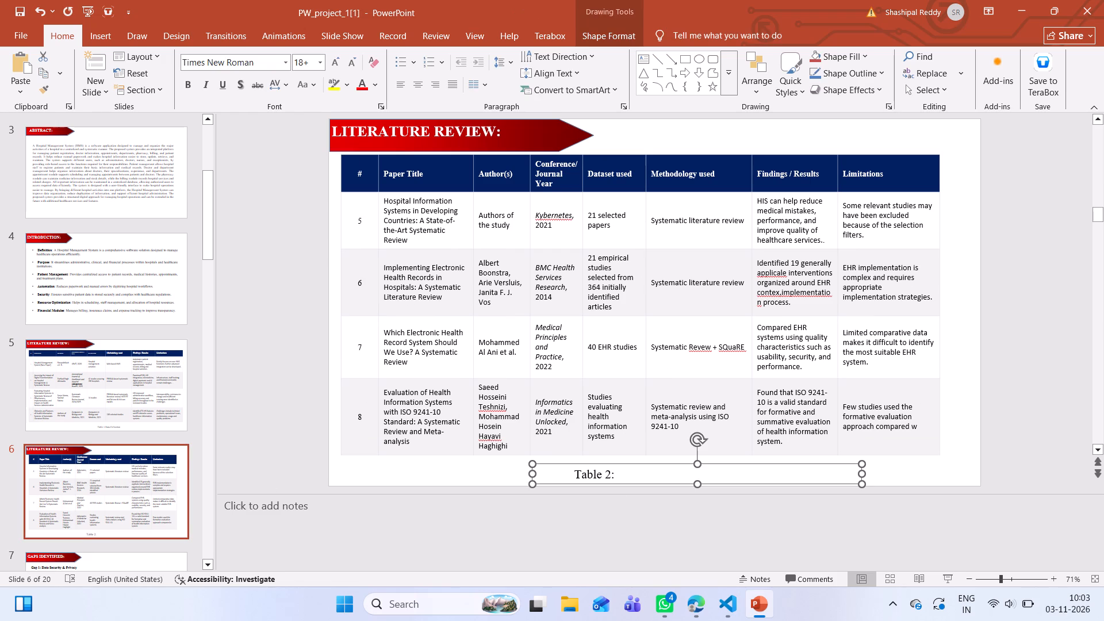
pyautogui.click(627, 474)
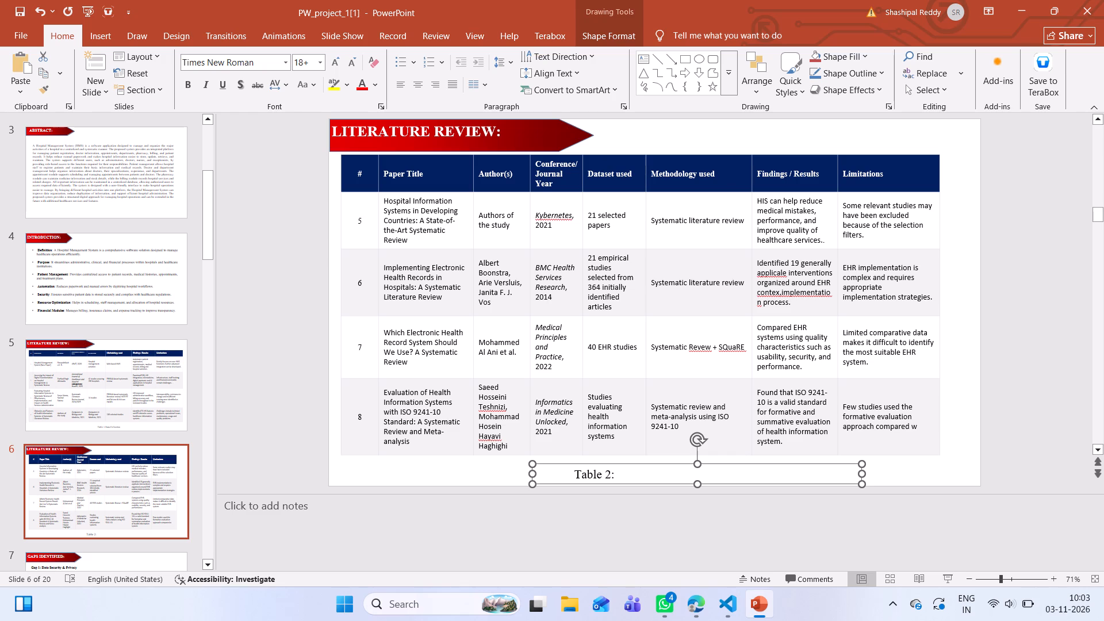
pyautogui.click(616, 474)
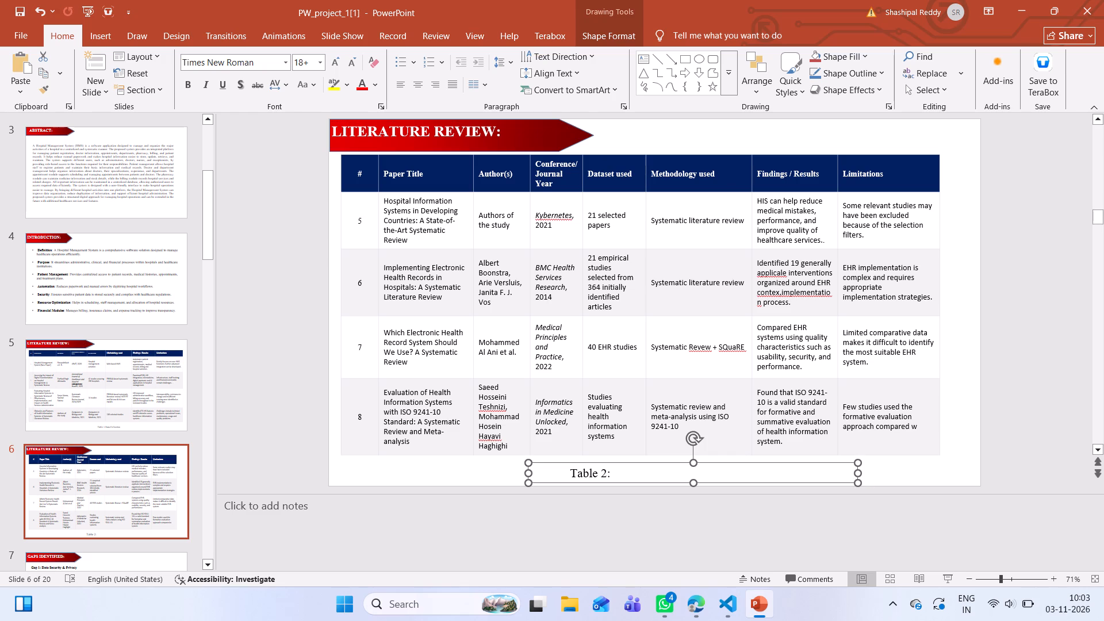
pyautogui.click(612, 474)
pyautogui.click(607, 473)
pyautogui.press('Right')
pyautogui.press('space')
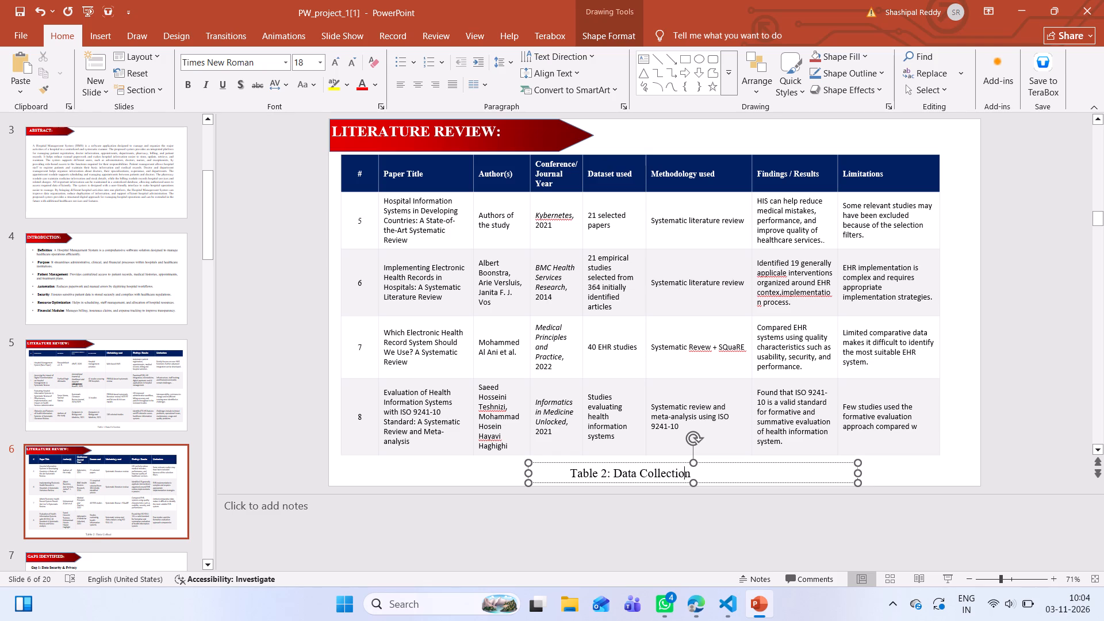
pyautogui.click(436, 464)
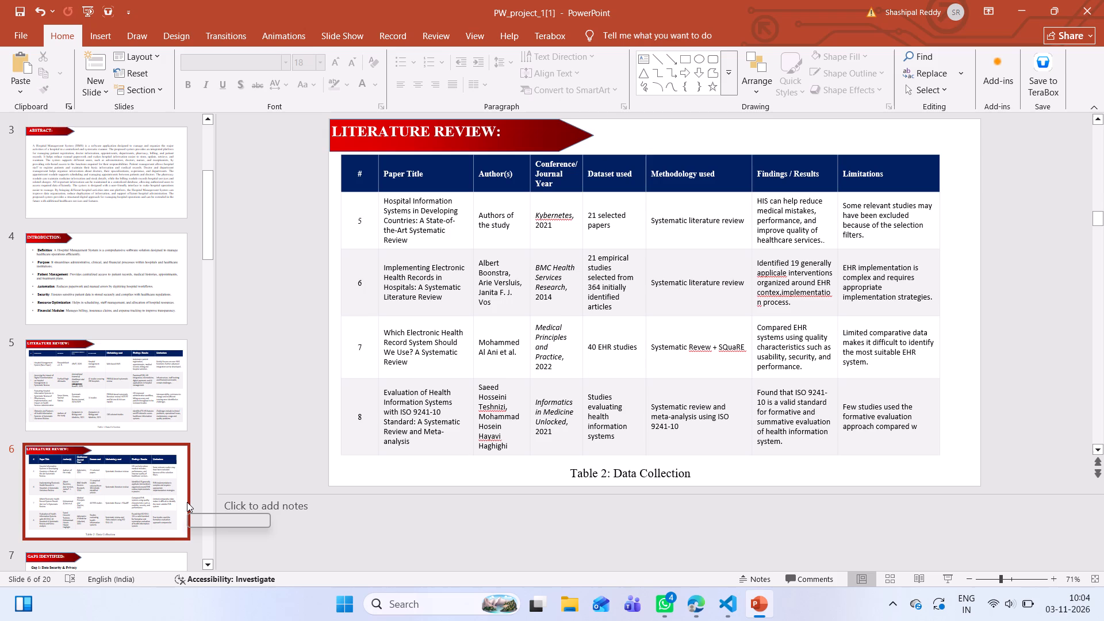
# Complete the caption under the methodology table on slide 10 as "Table 3:Sample Data".
pyautogui.press('Down')
pyautogui.press('Down')
pyautogui.press('Down')
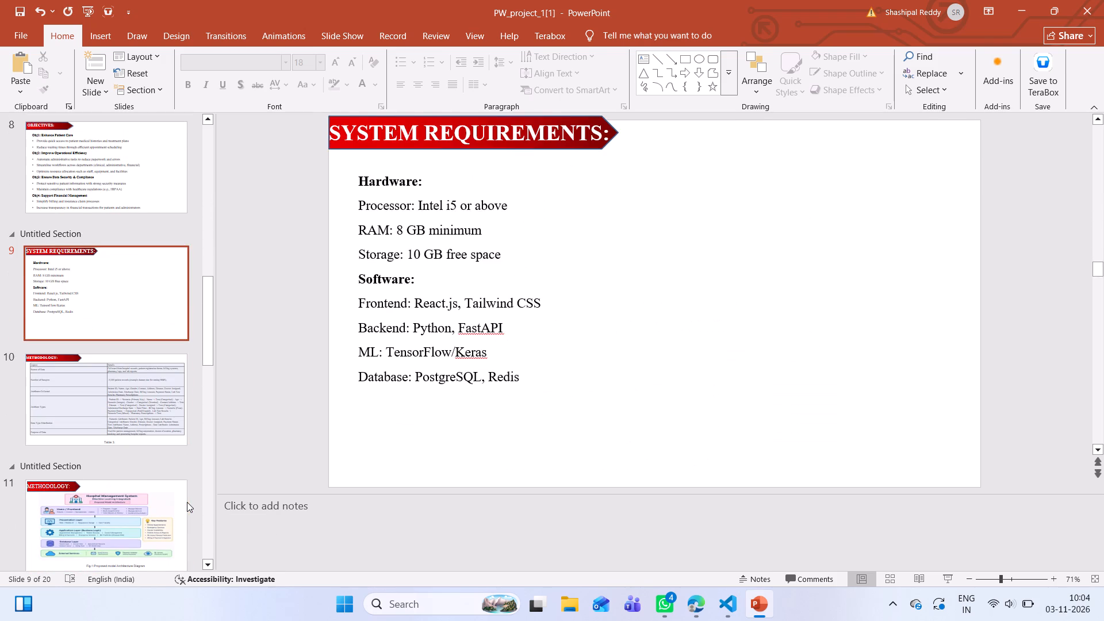
pyautogui.press('Down')
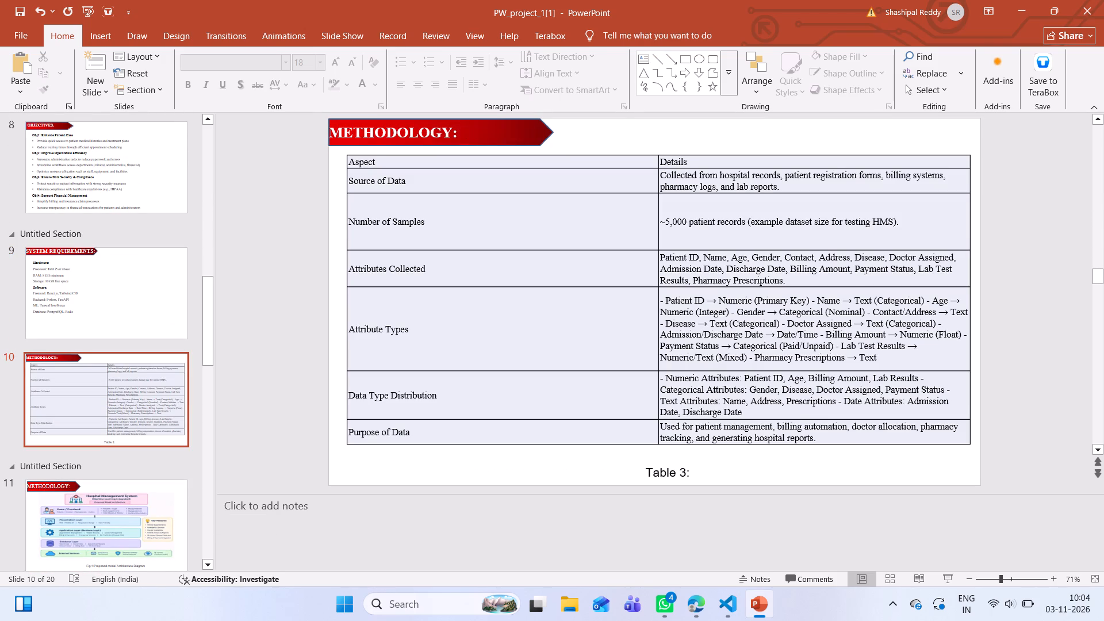
pyautogui.click(703, 473)
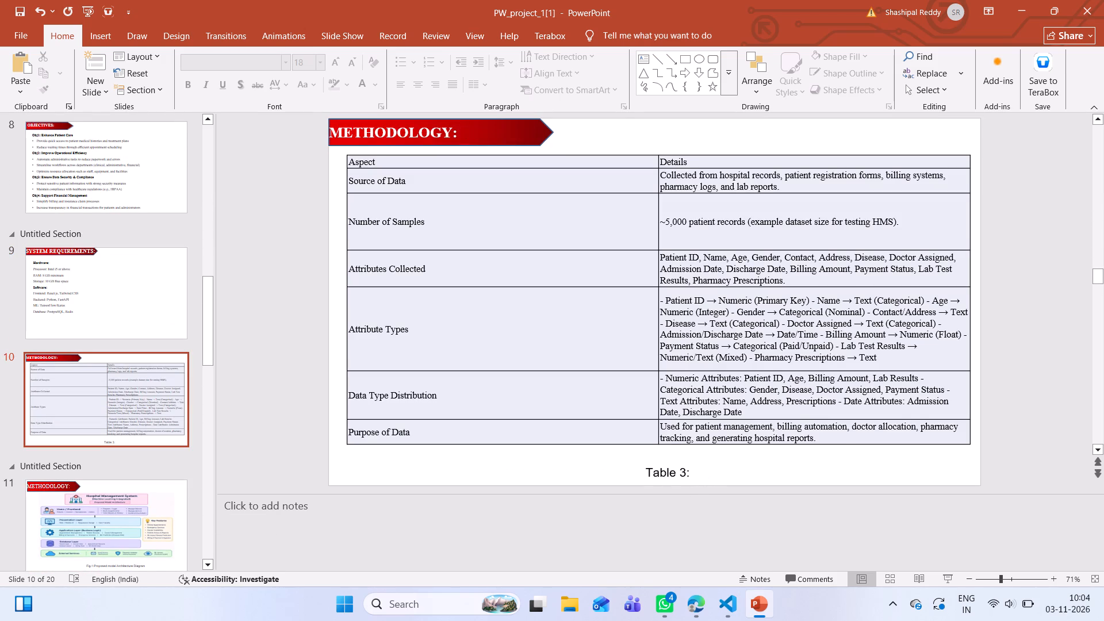
pyautogui.click(696, 472)
pyautogui.click(688, 473)
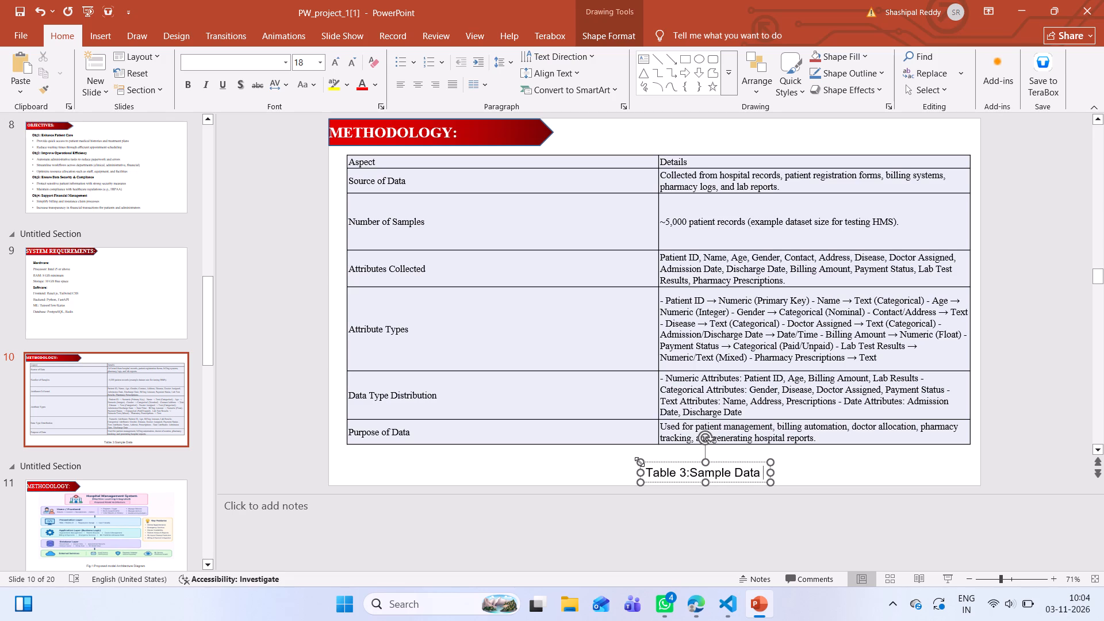
# Move slide 10's "Table 3" caption box so it sits centred just beneath the table.
pyautogui.moveTo(657, 461); pyautogui.dragTo(619, 455)
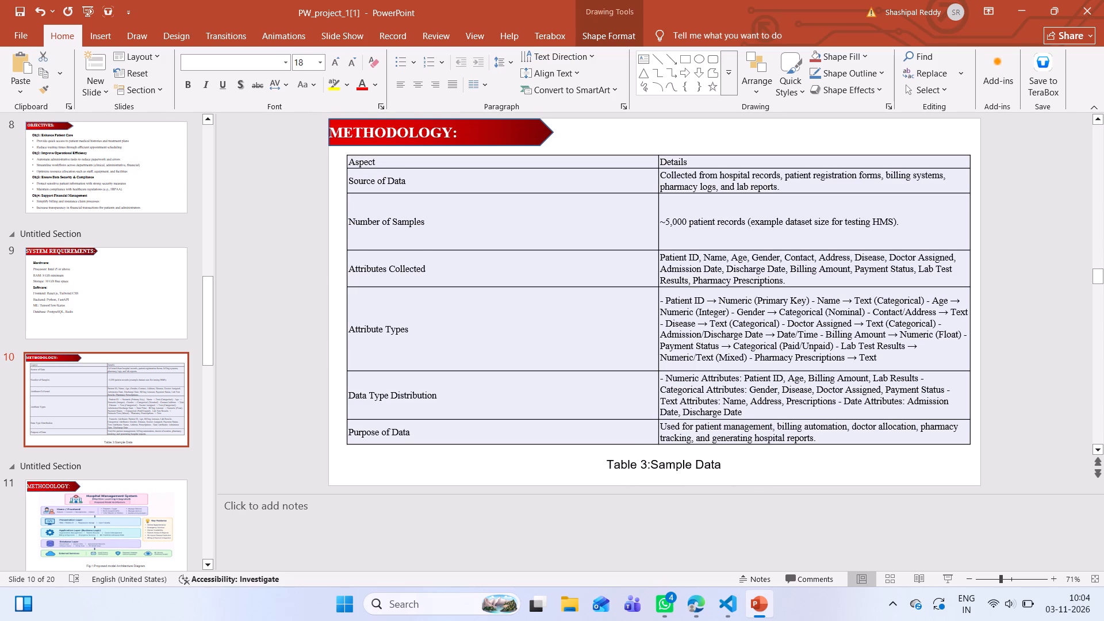
pyautogui.moveTo(619, 455); pyautogui.dragTo(619, 455)
pyautogui.moveTo(379, 455); pyautogui.dragTo(112, 497)
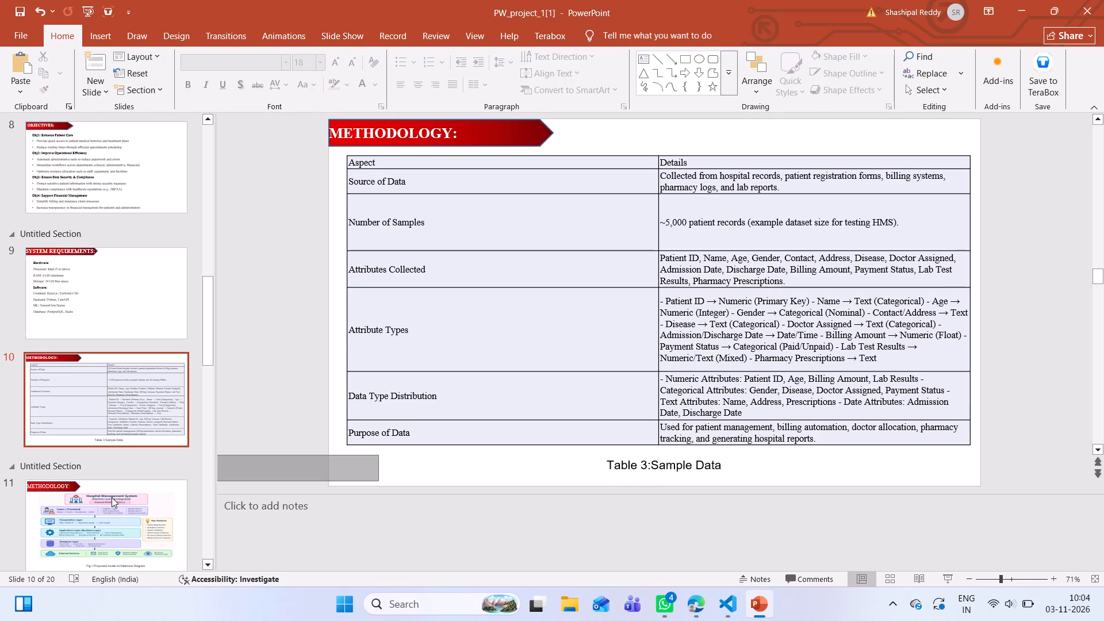
# Look through slides 11 to 18 to check which figure captions still need a title.
pyautogui.moveTo(112, 497); pyautogui.dragTo(99, 500)
pyautogui.click(99, 500)
pyautogui.press('Down')
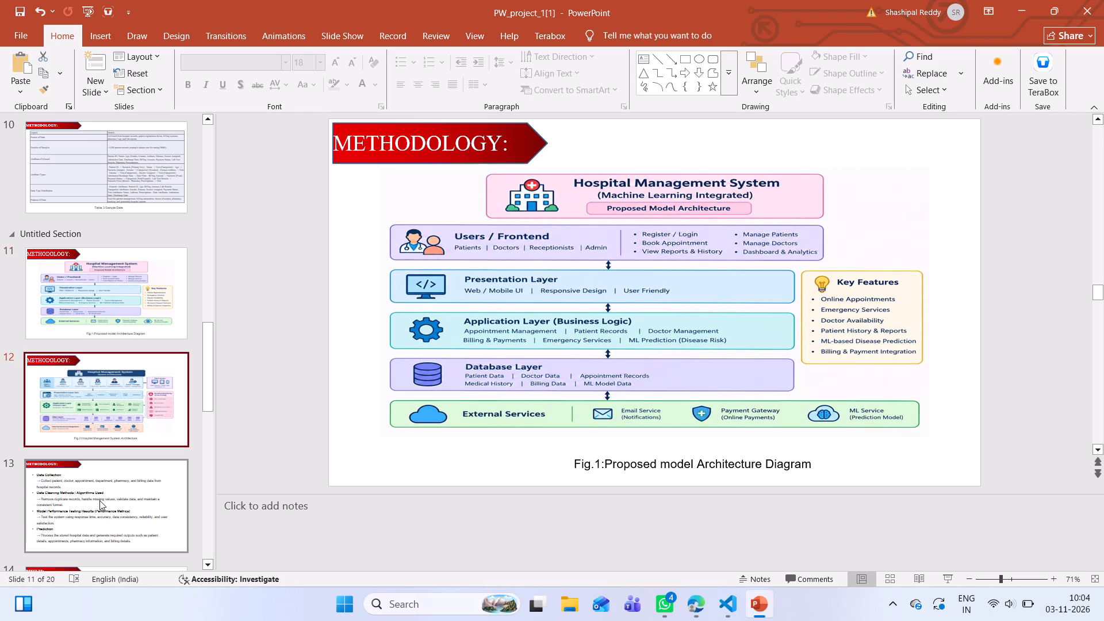
pyautogui.press('Down')
pyautogui.press('Down')
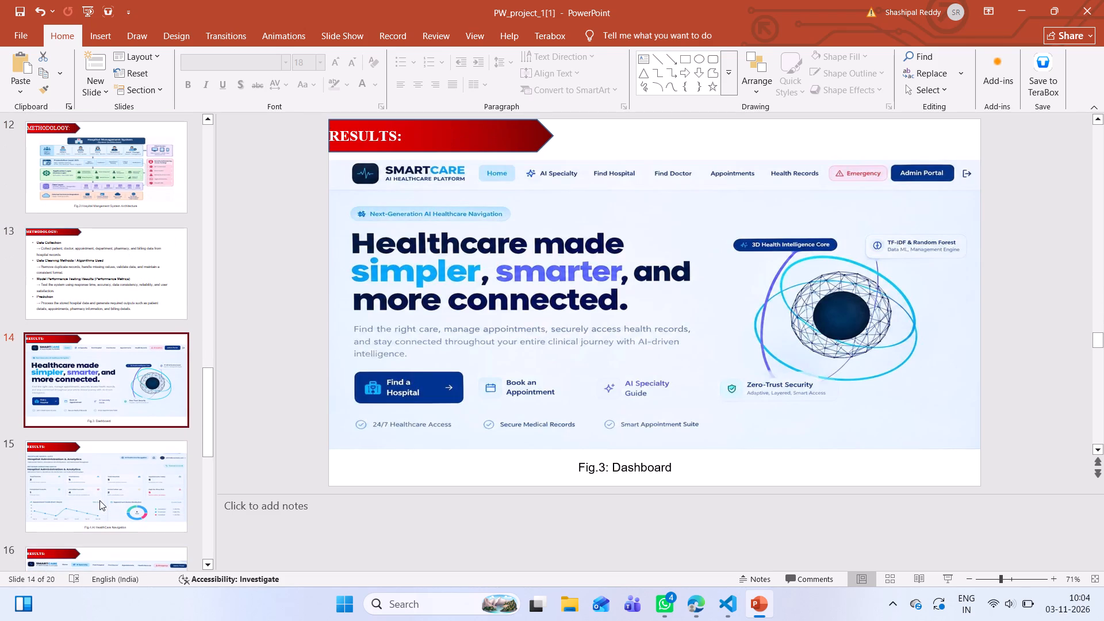
pyautogui.press('Down')
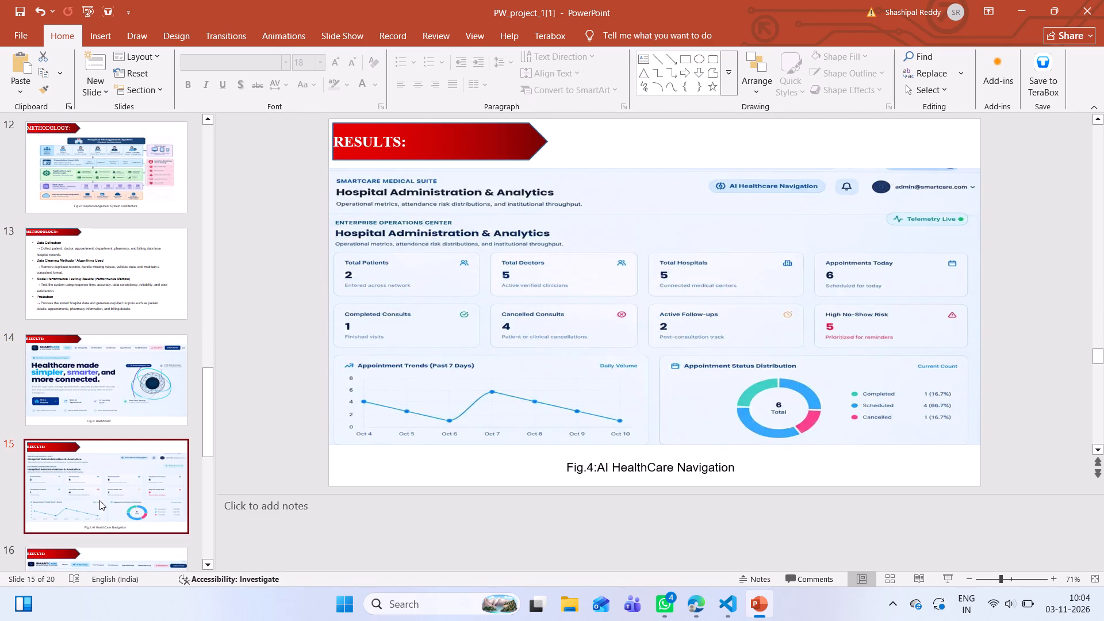
pyautogui.press('Down')
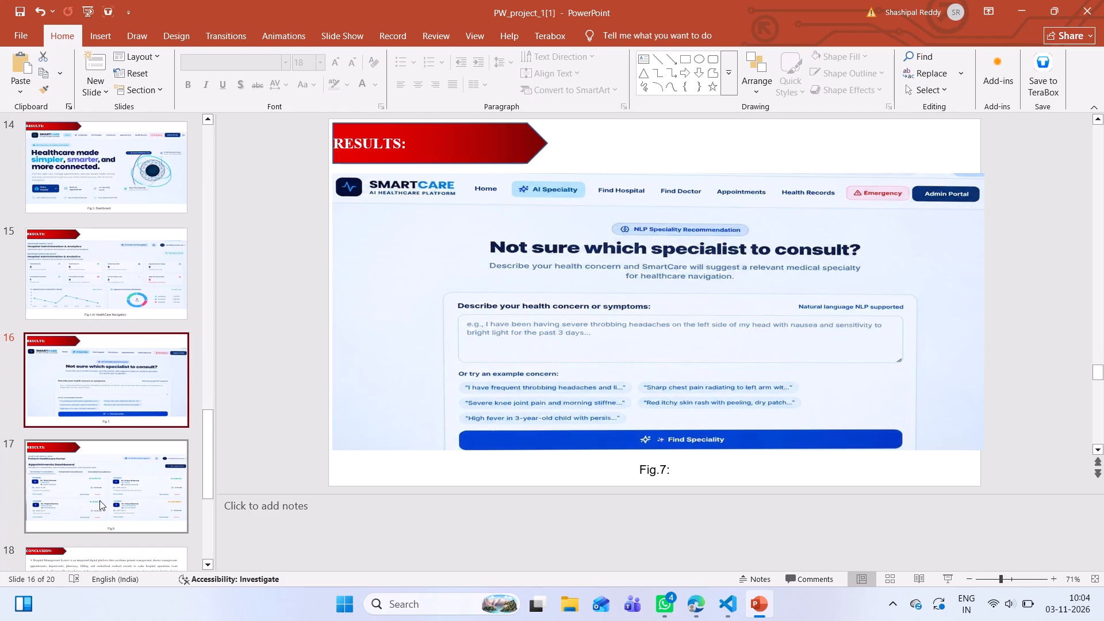
pyautogui.press('Down')
pyautogui.press('Down')
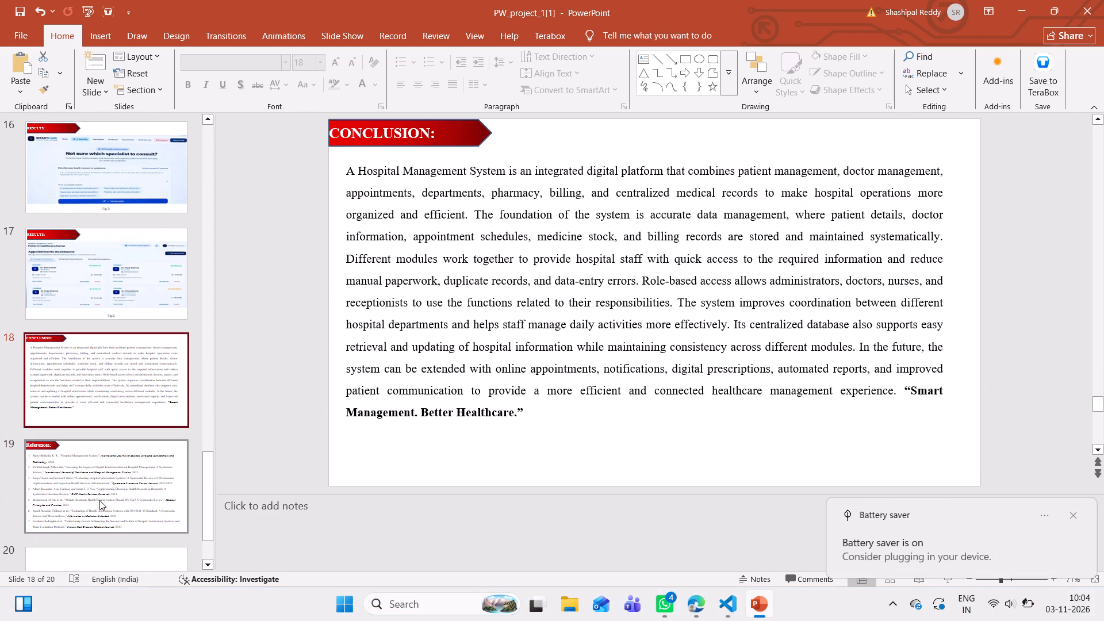
# Go back to slide 16 and extend its figure caption to read "Fig.7:AI Speciality".
pyautogui.press('Up')
pyautogui.press('Up')
pyautogui.press('Up')
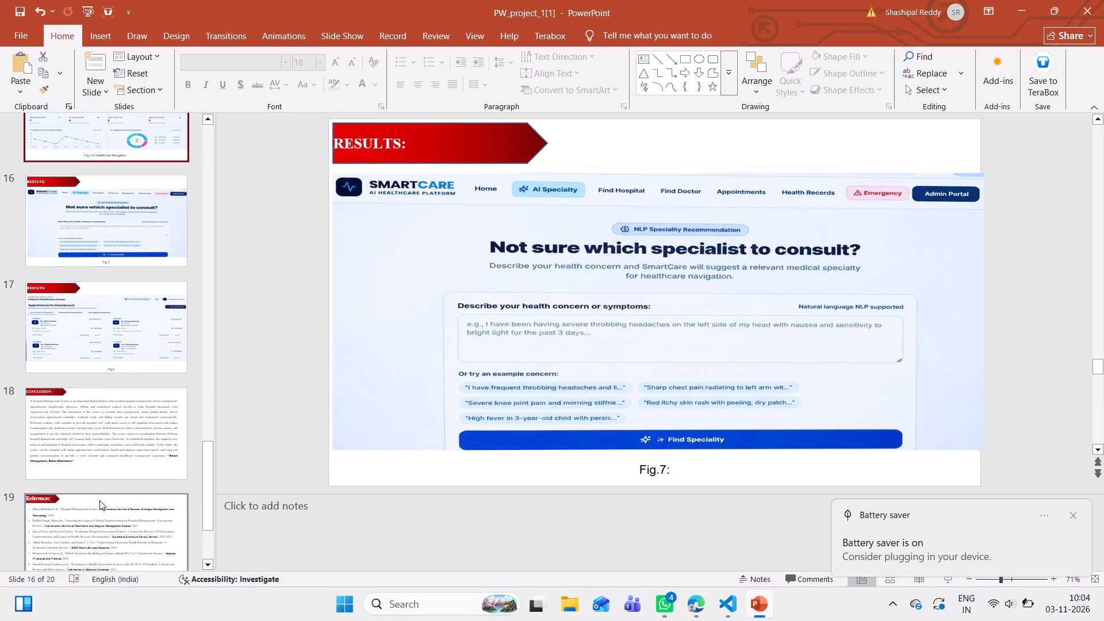
pyautogui.press('Down')
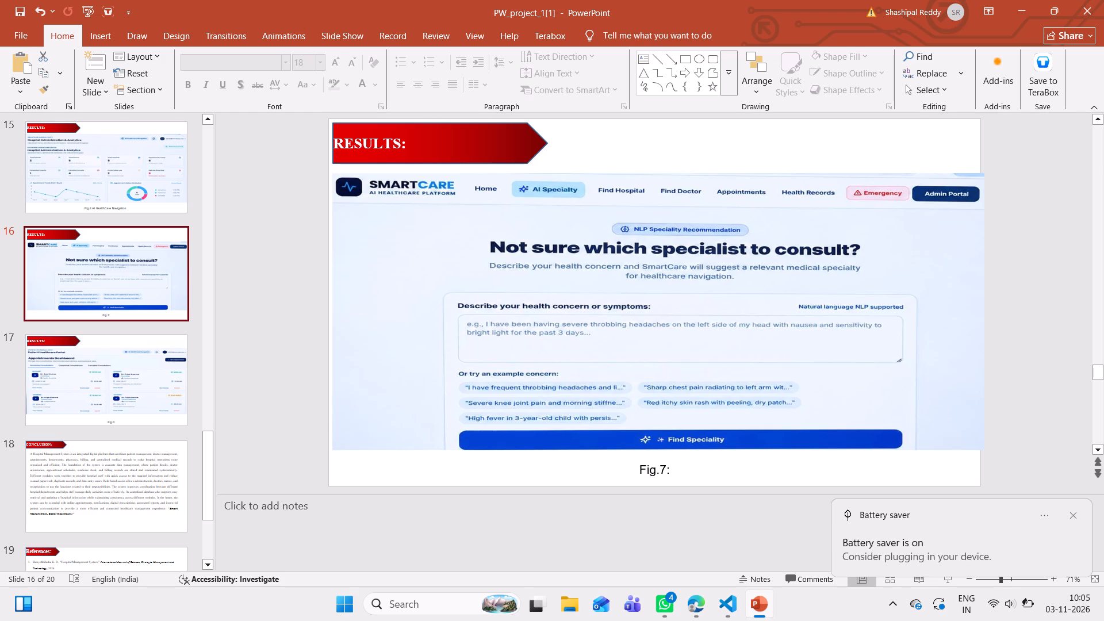
pyautogui.click(698, 470)
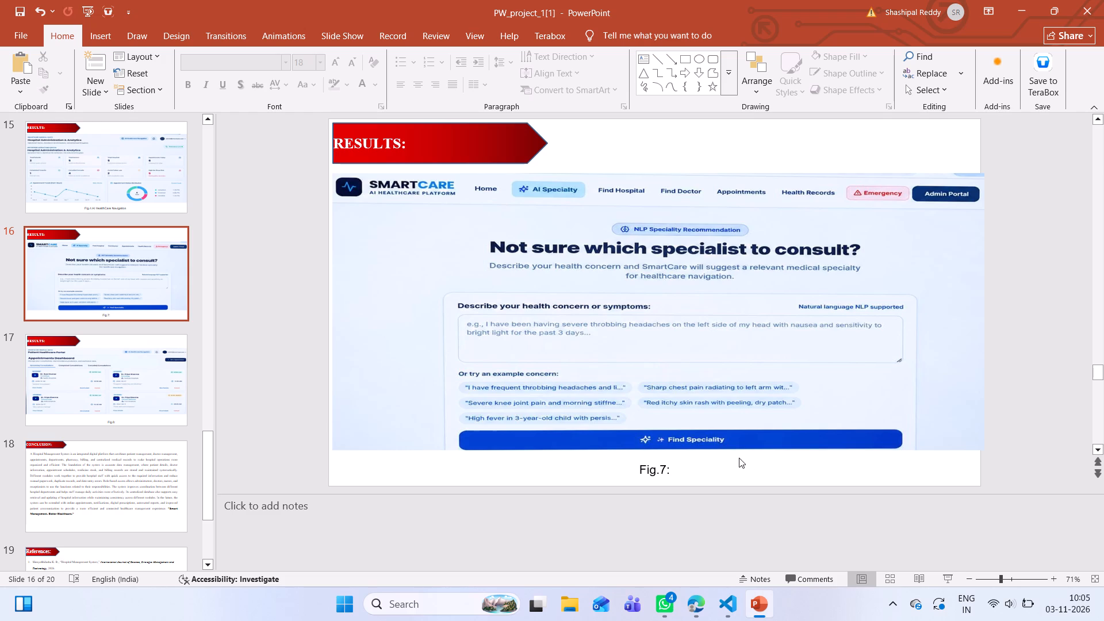
pyautogui.click(662, 464)
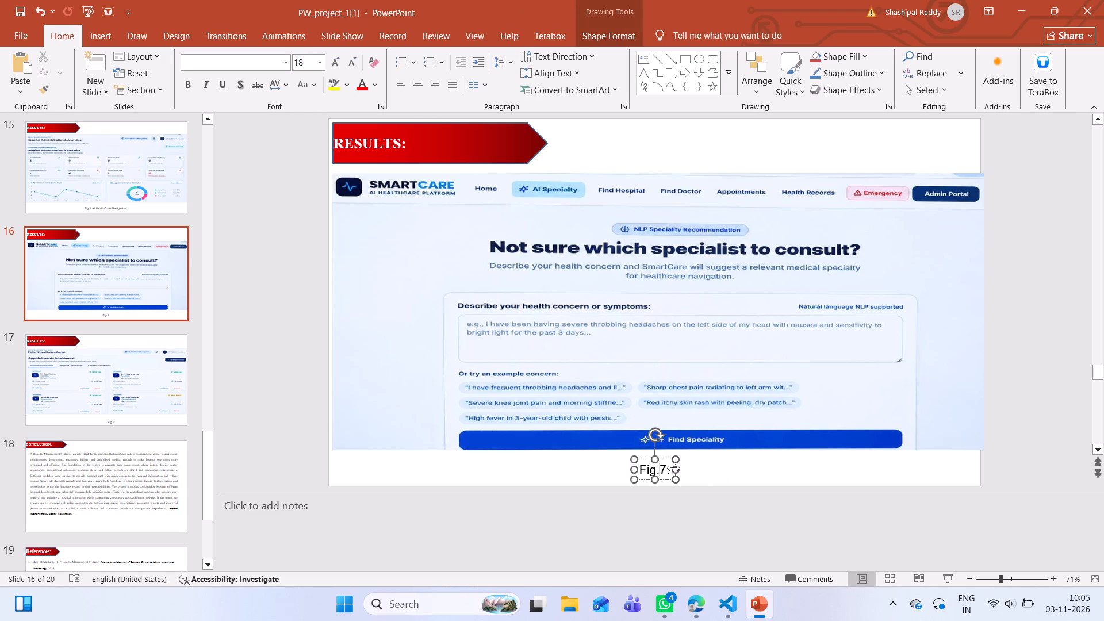
pyautogui.press('Right')
pyautogui.press('Right')
pyautogui.press('a')
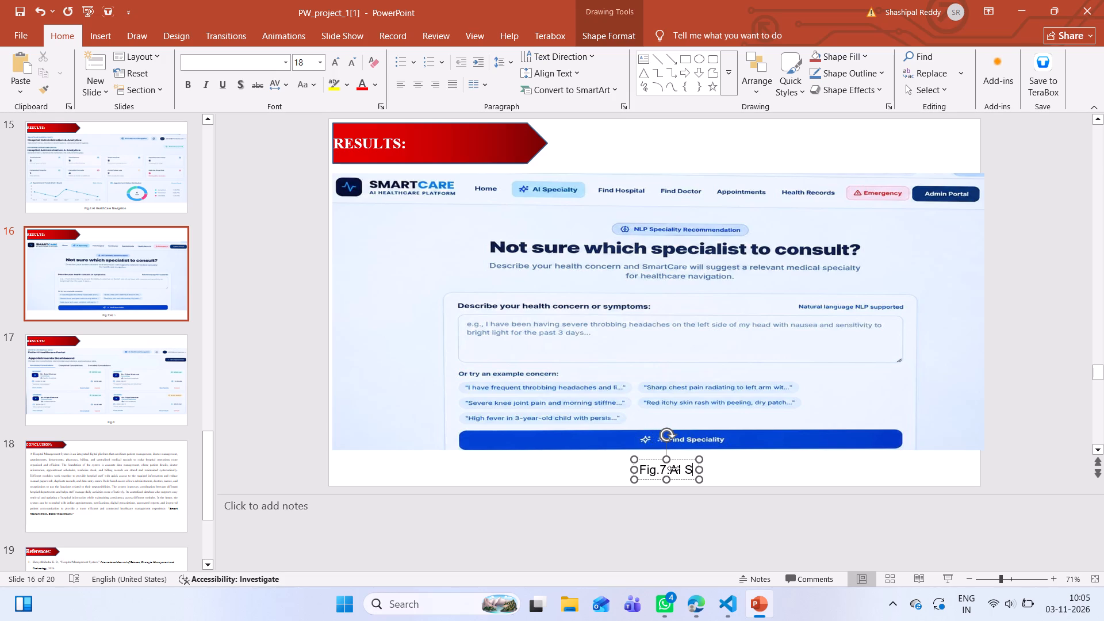
pyautogui.write('pec')
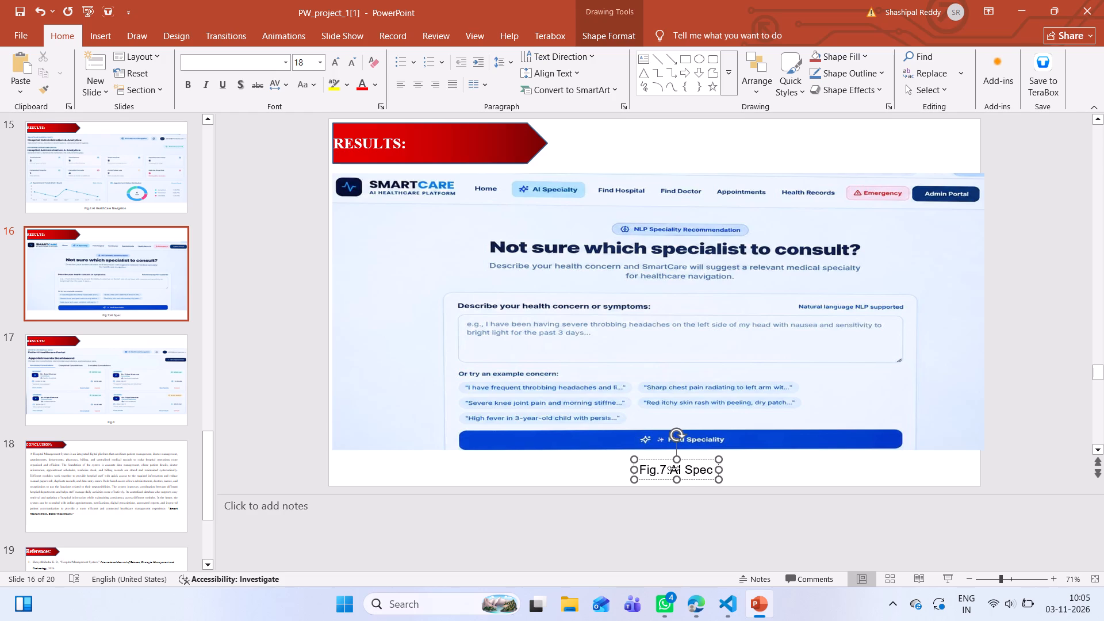
pyautogui.write('ia')
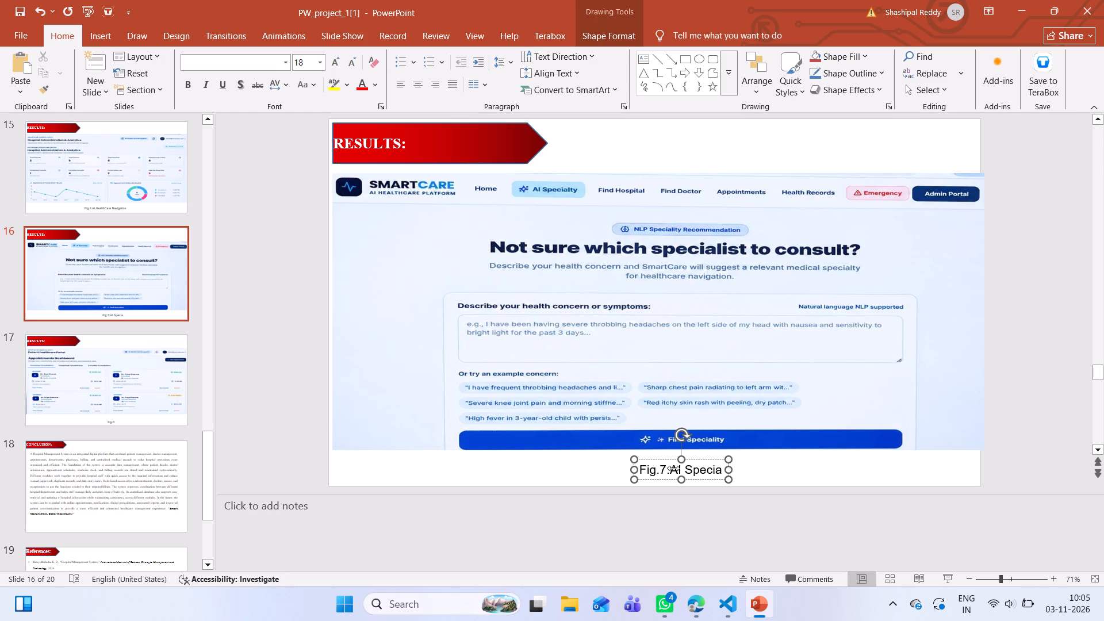
pyautogui.write('lity')
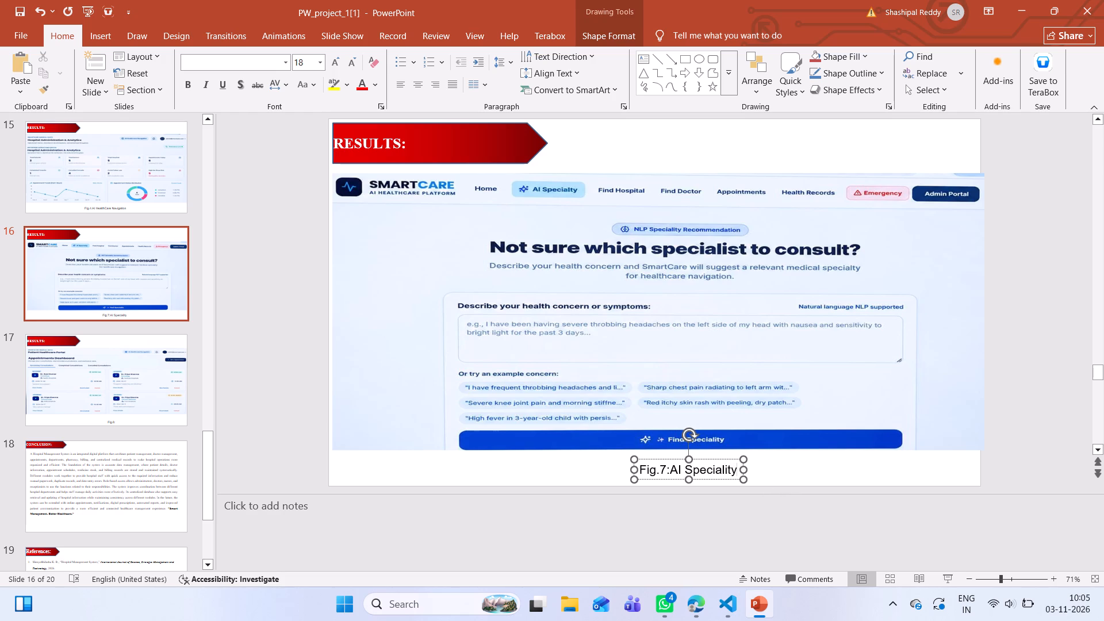
pyautogui.click(584, 467)
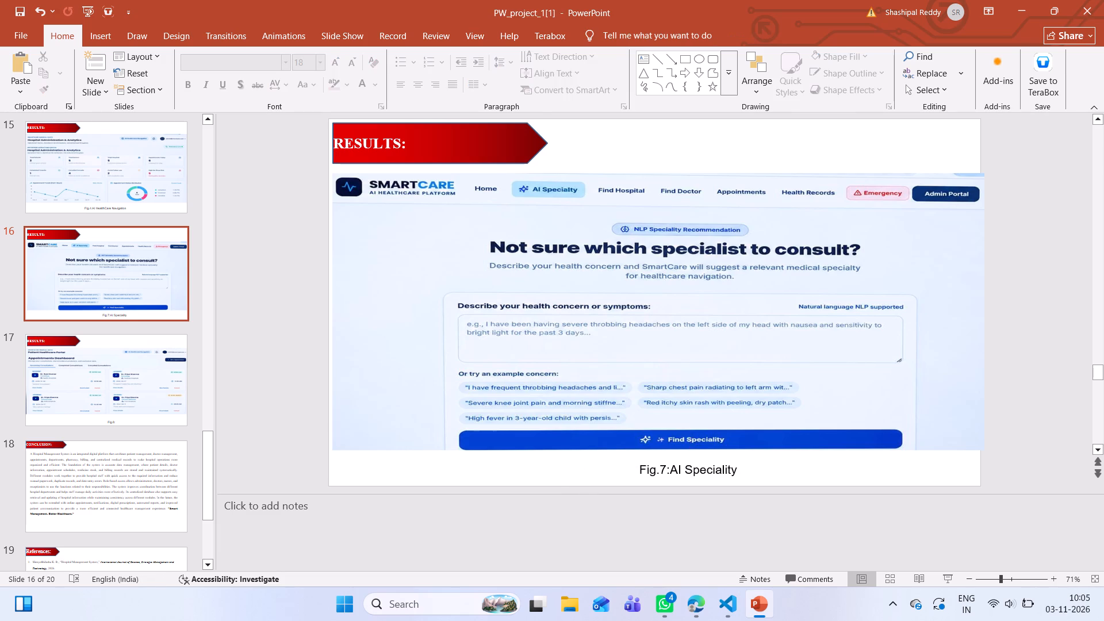
# Move slide 16's "Fig.7" caption box slightly left so it sits centred just beneath the specialist screenshot.
pyautogui.click(651, 463)
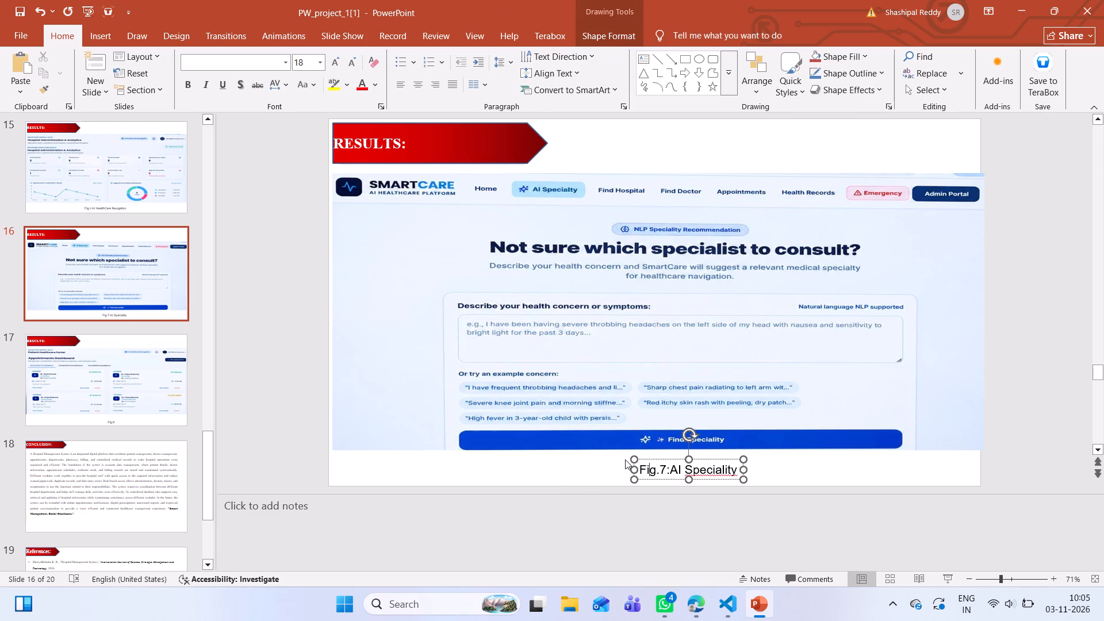
pyautogui.moveTo(651, 456); pyautogui.dragTo(627, 454)
pyautogui.click(505, 477)
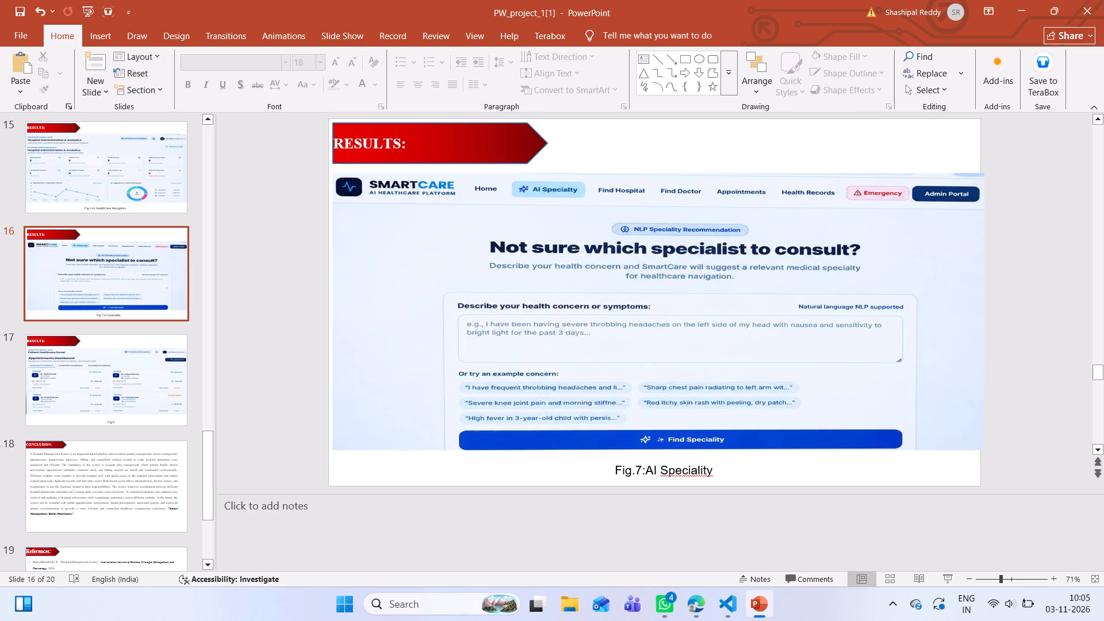
# Extend slide 16's figure caption with "in SmartCare" so it reads "Fig.7:AI Speciality in SmartCare".
pyautogui.click(705, 466)
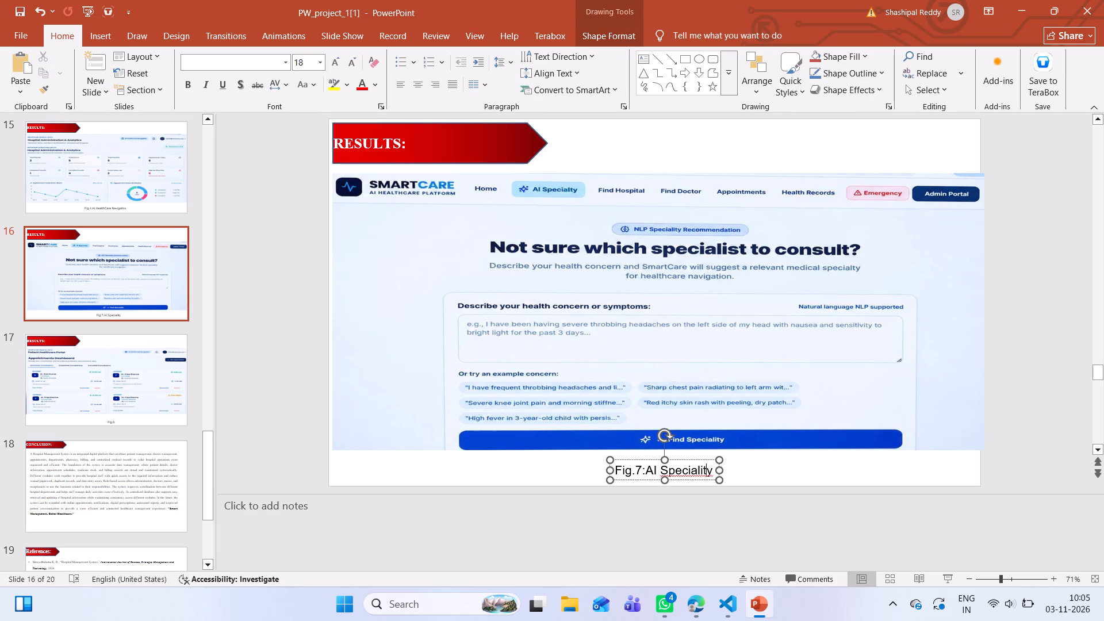
pyautogui.press('Right')
pyautogui.press('space')
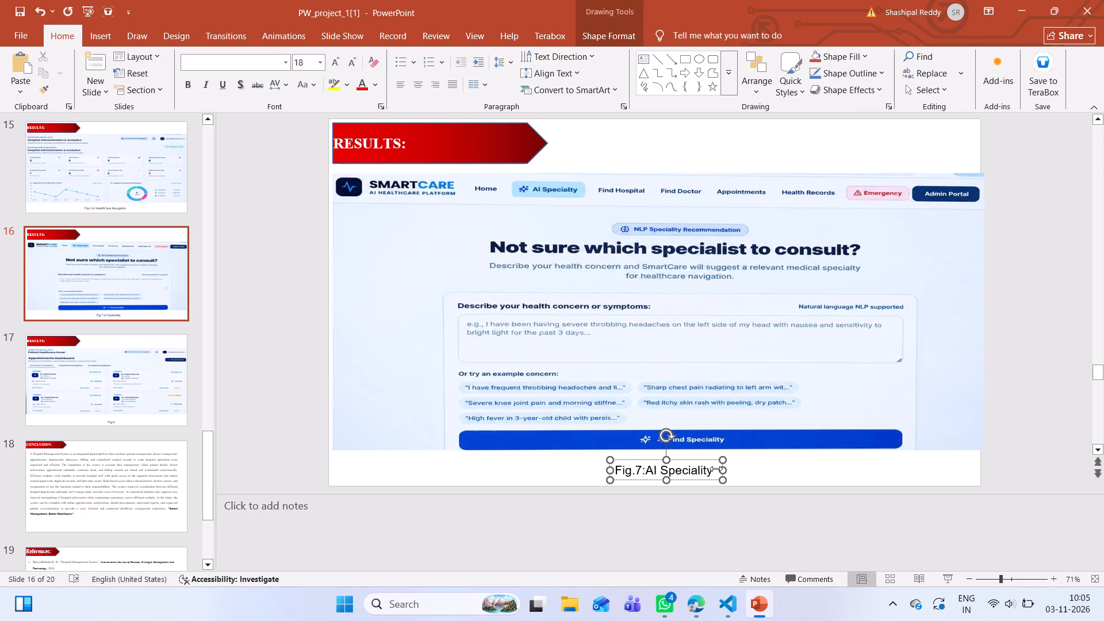
pyautogui.write('in')
pyautogui.press('space')
pyautogui.write('mart')
pyautogui.press('space')
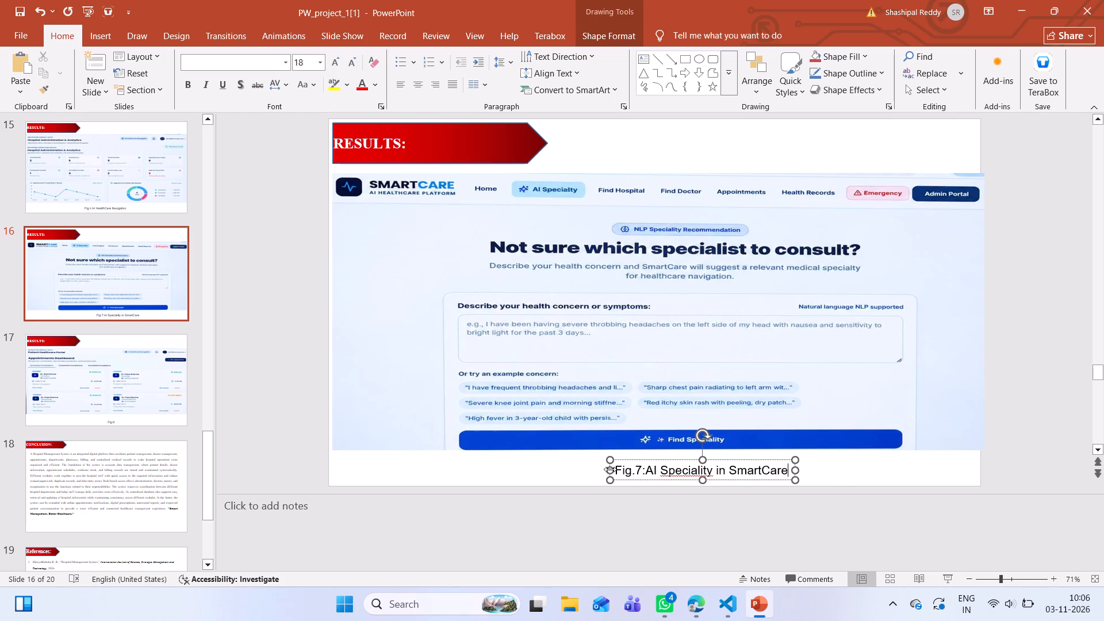
# Shift slide 16's lengthened caption box slightly left so it sits near the slide's centre beneath the screenshot.
pyautogui.moveTo(630, 477); pyautogui.dragTo(608, 476)
pyautogui.click(515, 480)
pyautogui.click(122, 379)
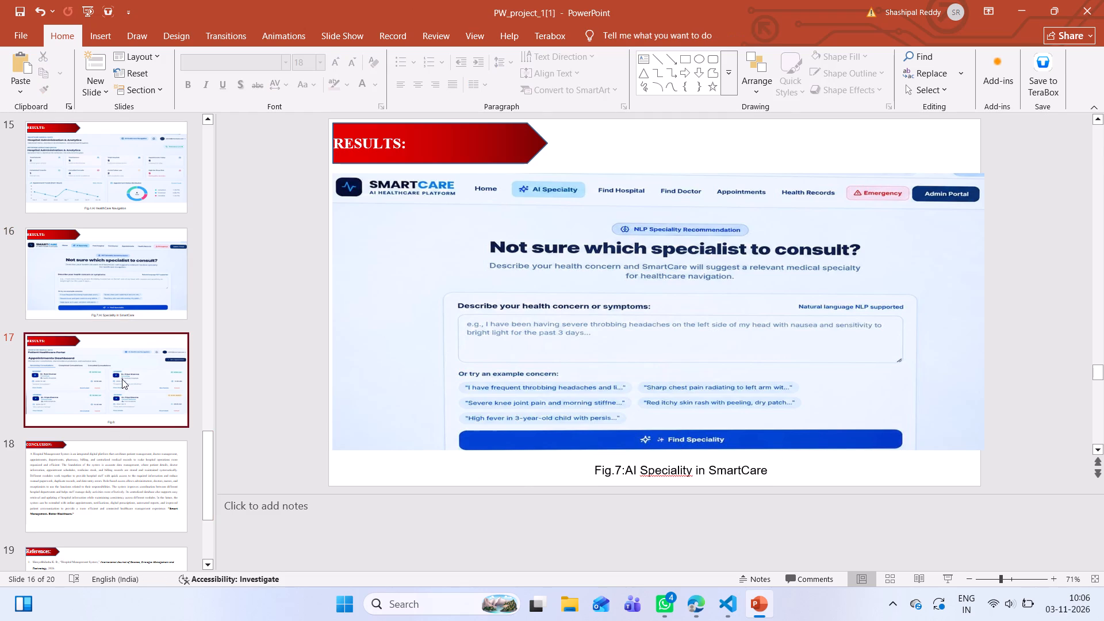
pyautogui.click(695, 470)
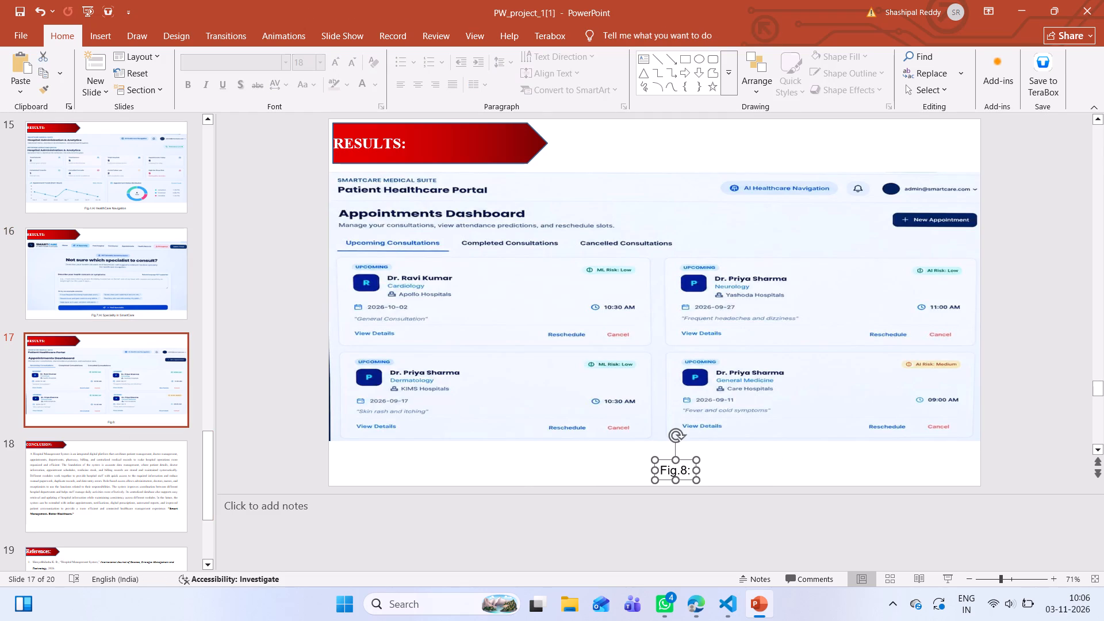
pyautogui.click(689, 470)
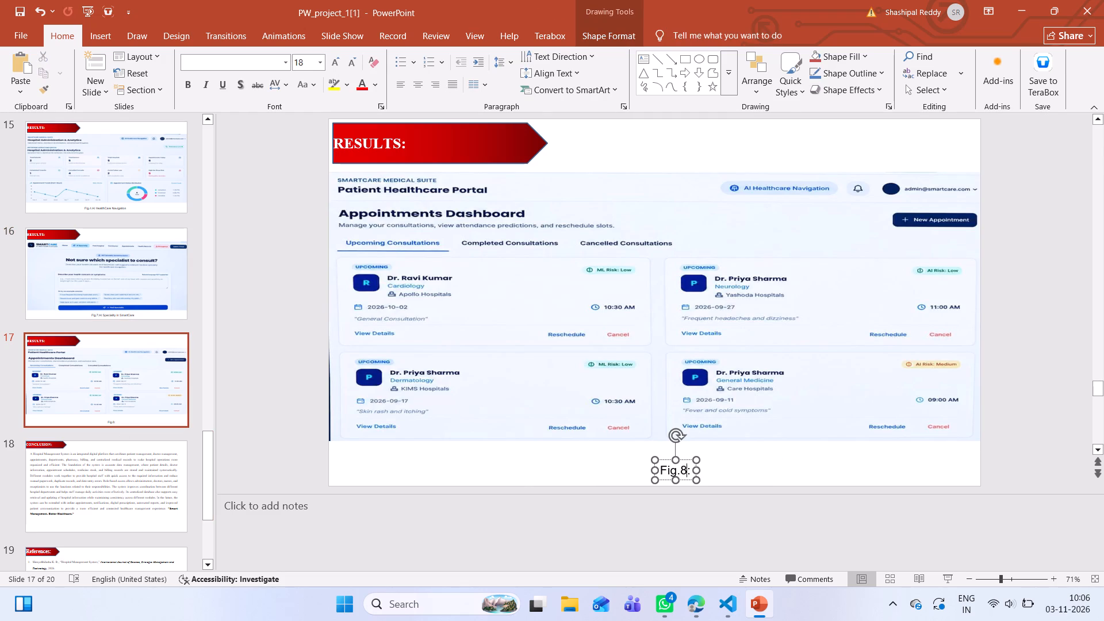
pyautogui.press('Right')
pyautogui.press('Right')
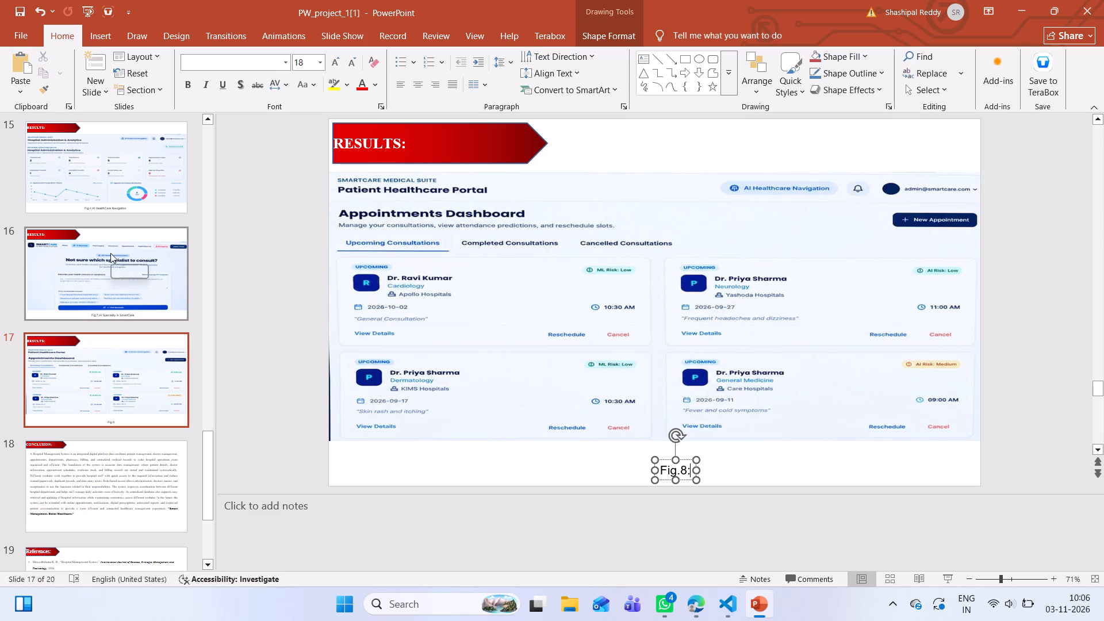
# Check slide 15's caption number and renumber slide 16's "AI Speciality in SmartCare" figure caption to Fig.5.
pyautogui.click(95, 192)
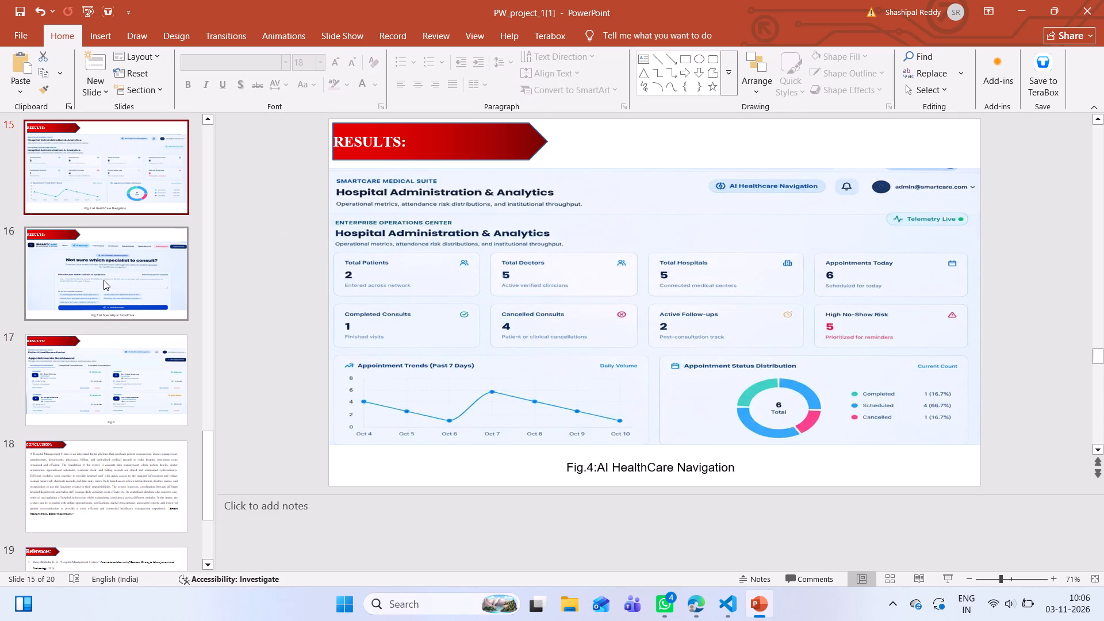
pyautogui.click(103, 280)
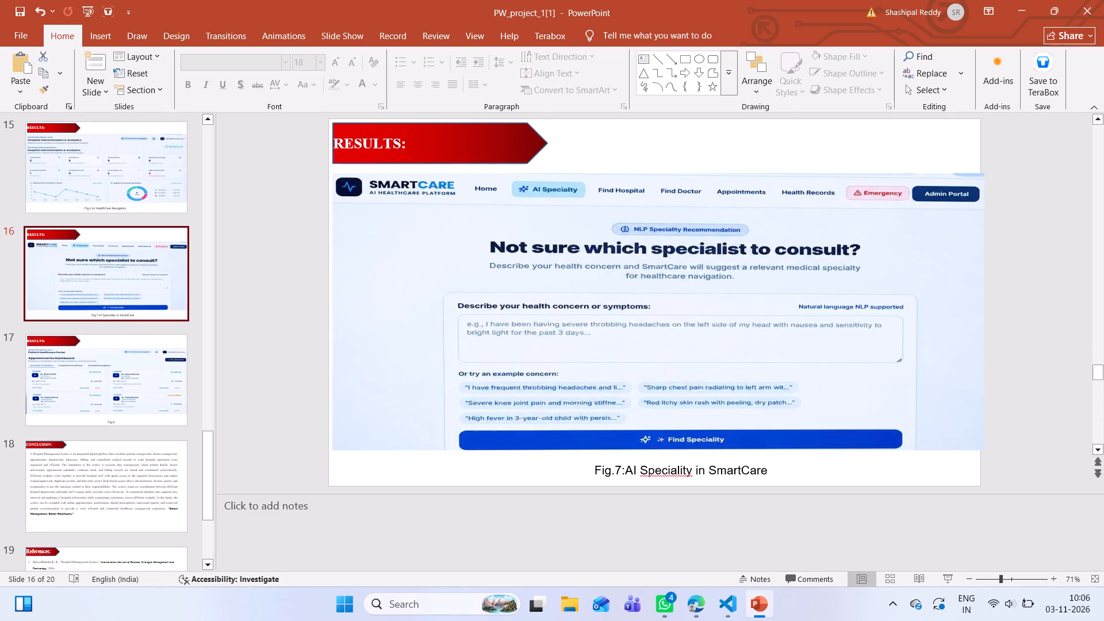
pyautogui.click(622, 471)
pyautogui.press('BackSpace')
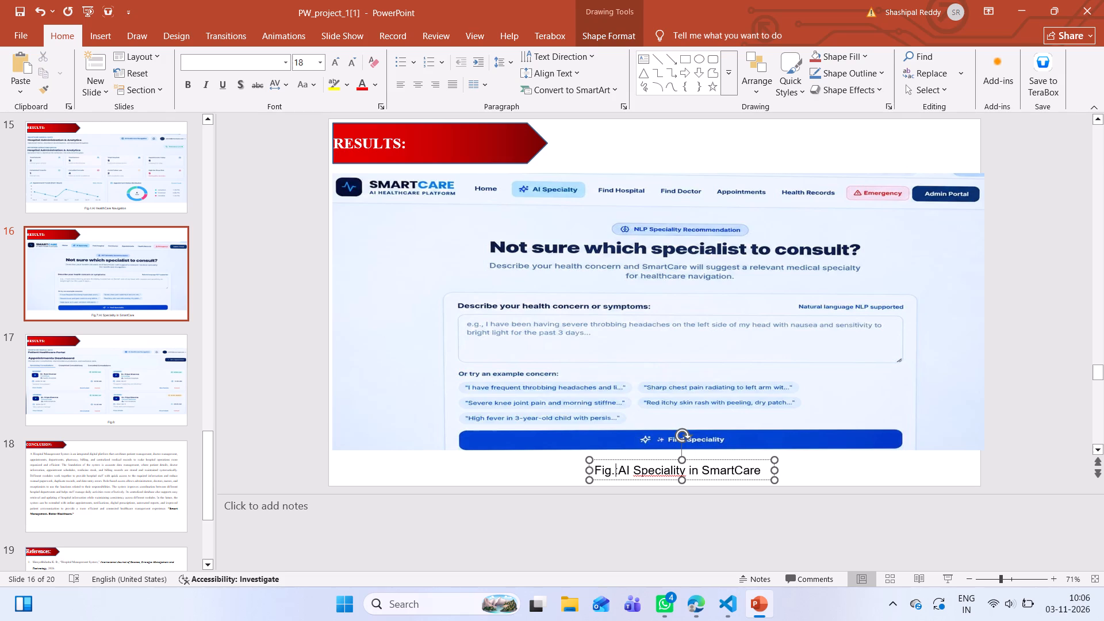
pyautogui.press('5')
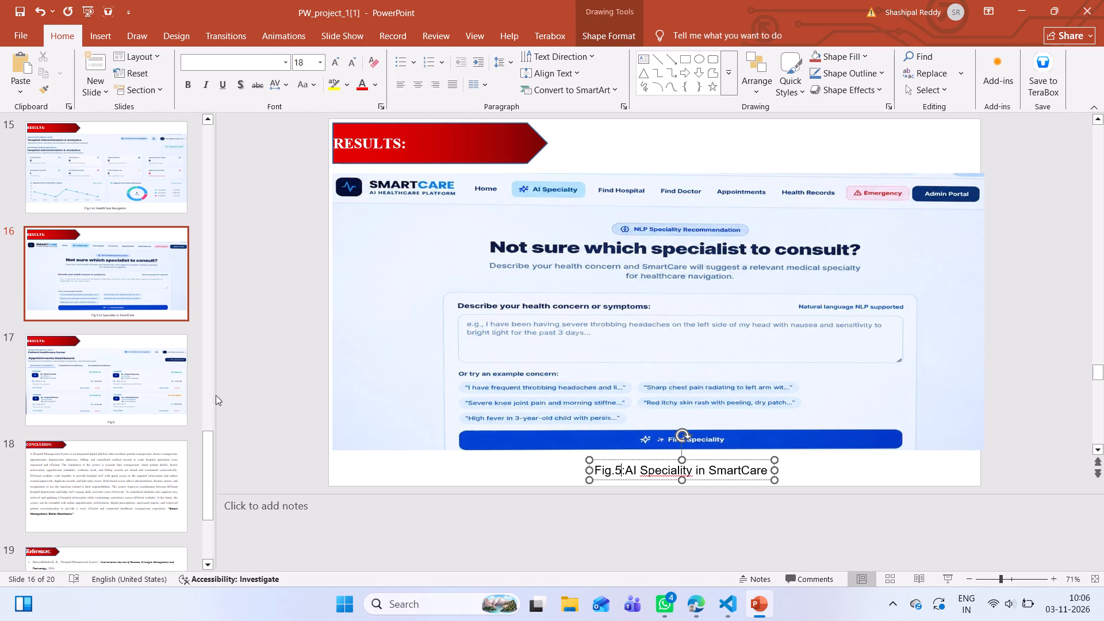
# Change slide 17's figure caption to read "Fig.6:Patient HealthCare Portal".
pyautogui.click(140, 388)
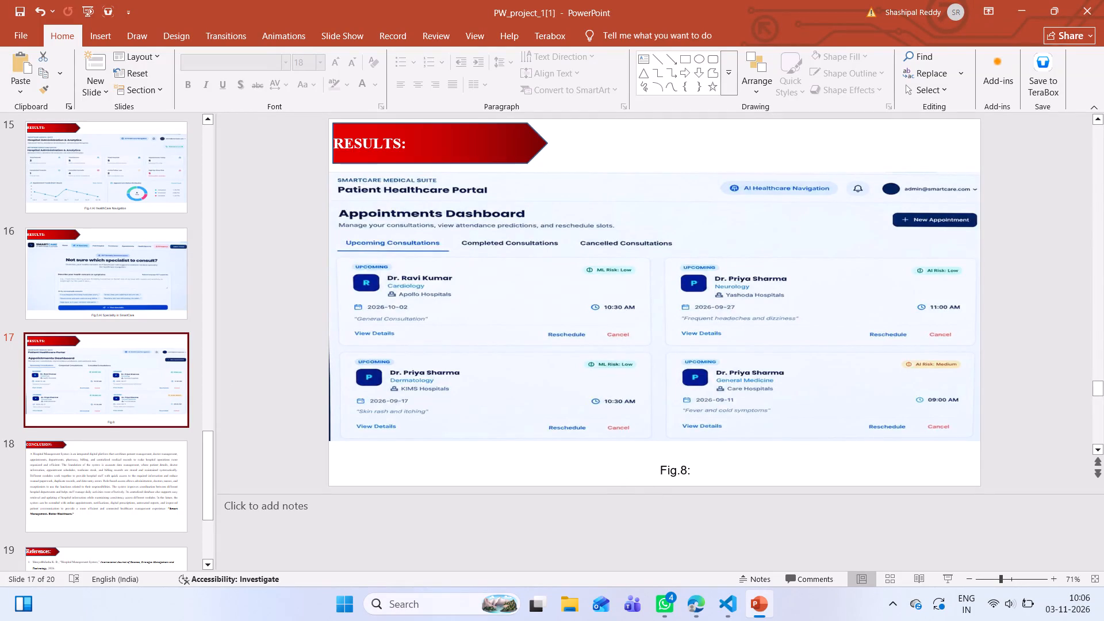
pyautogui.click(686, 467)
pyautogui.press('BackSpace')
pyautogui.press('6')
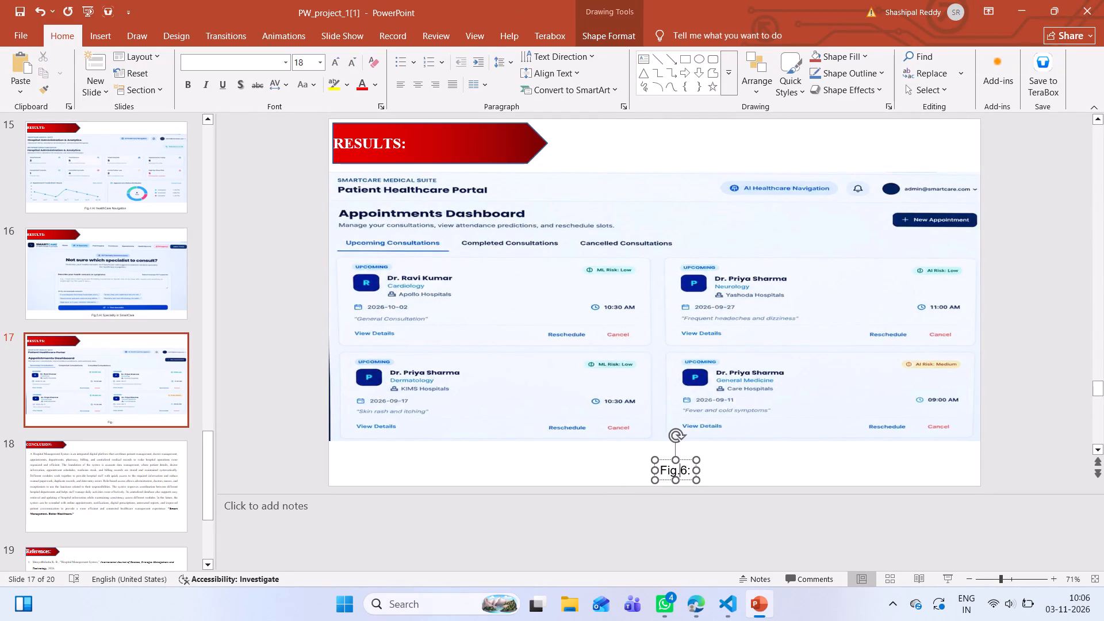
pyautogui.press('Right')
pyautogui.press('Right')
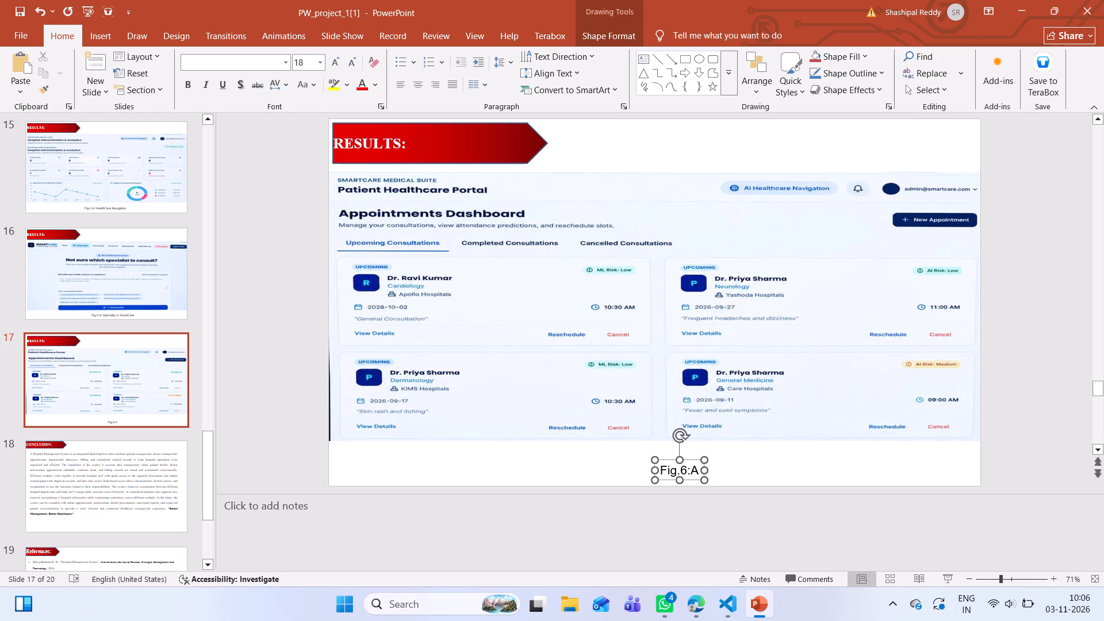
pyautogui.press('BackSpace')
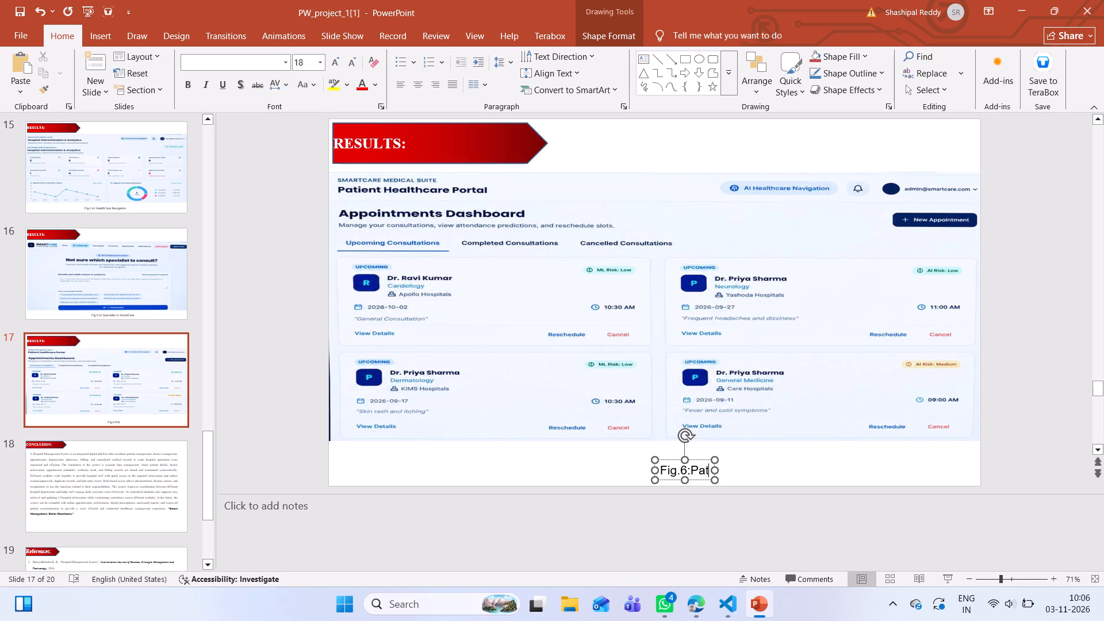
pyautogui.write('ient')
pyautogui.press('space')
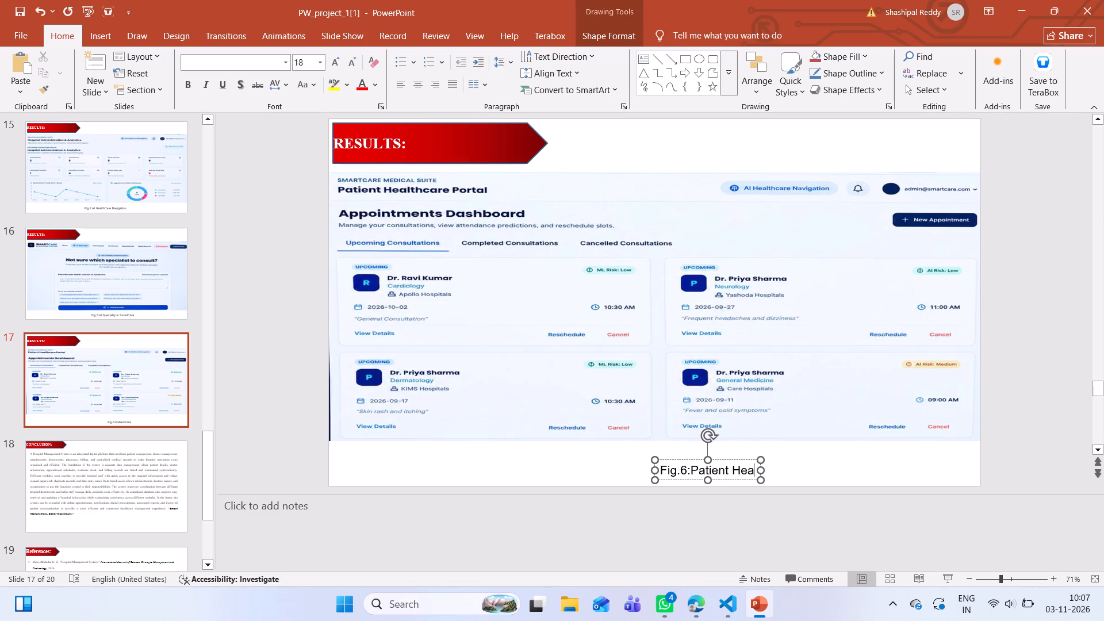
pyautogui.write('lth')
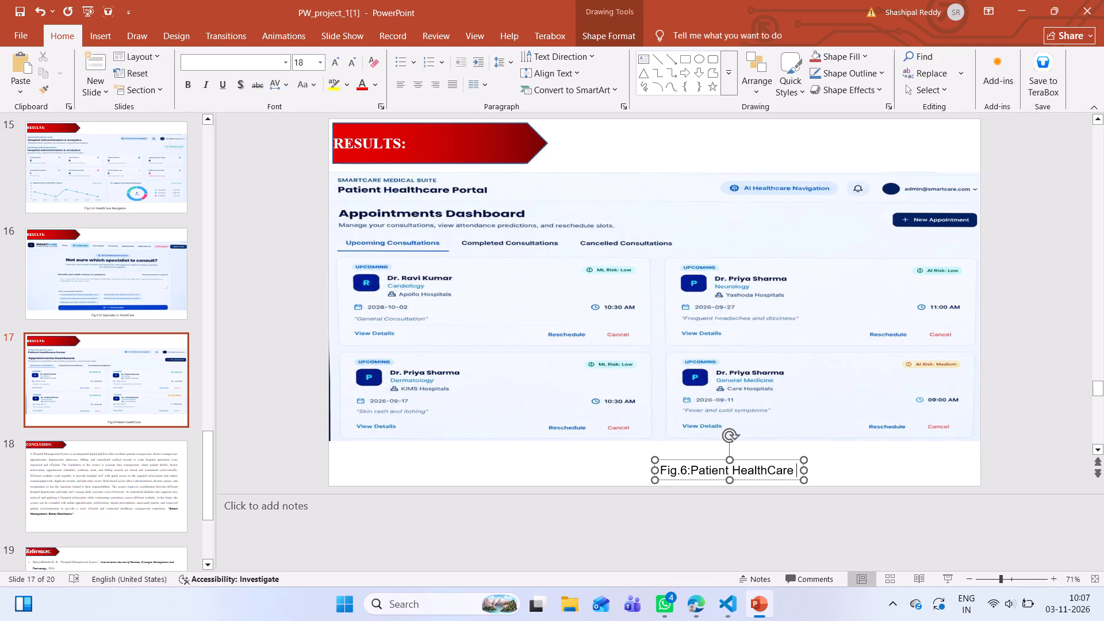
pyautogui.press('BackSpace')
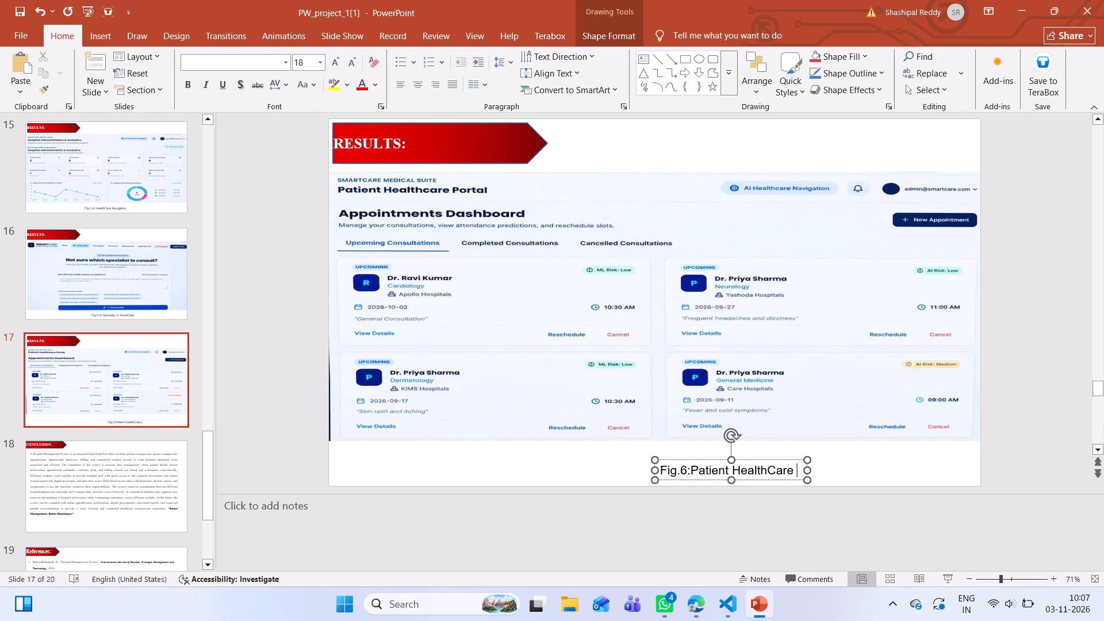
pyautogui.press('p')
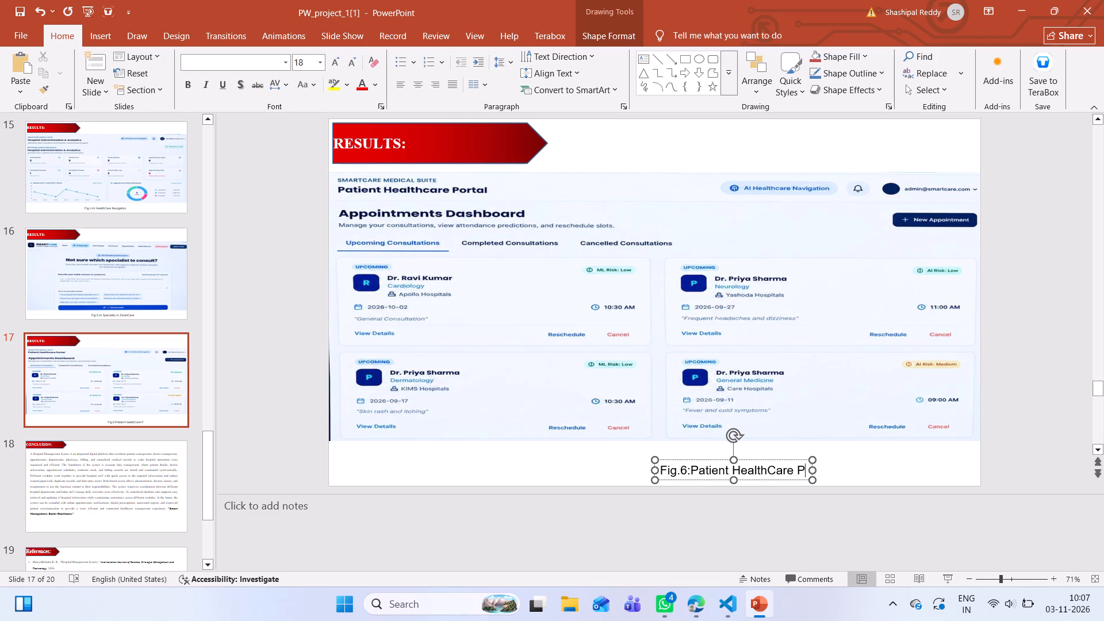
pyautogui.write('ortal')
# Shift slide 17's lengthened caption box left and slightly up so it sits near the slide's centre beneath the dashboard screenshot.
pyautogui.moveTo(685, 458); pyautogui.dragTo(625, 451)
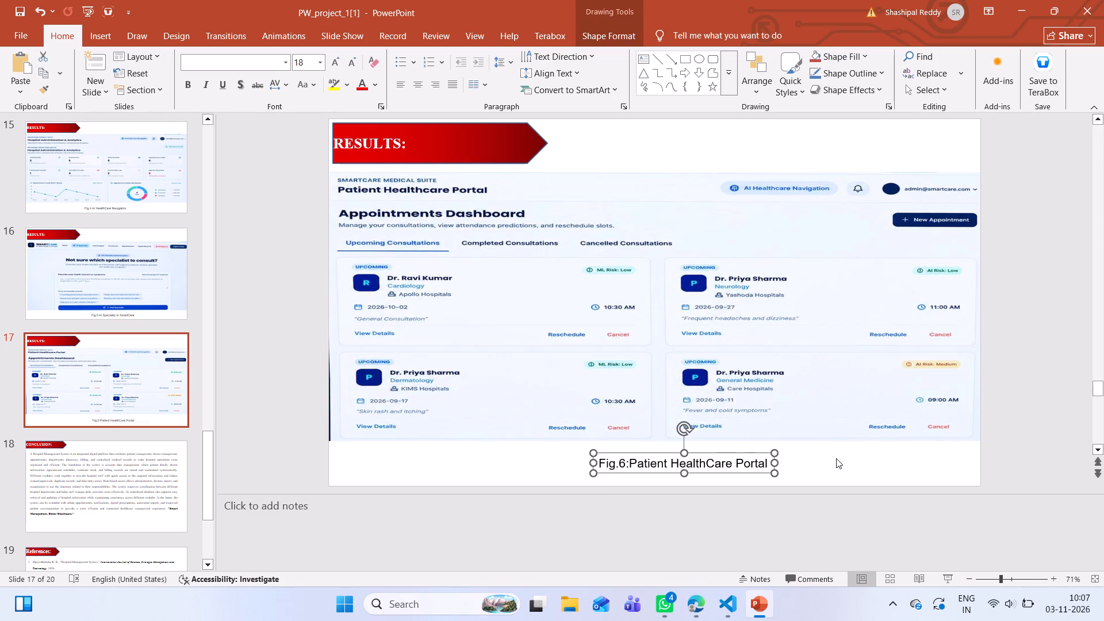
pyautogui.click(836, 458)
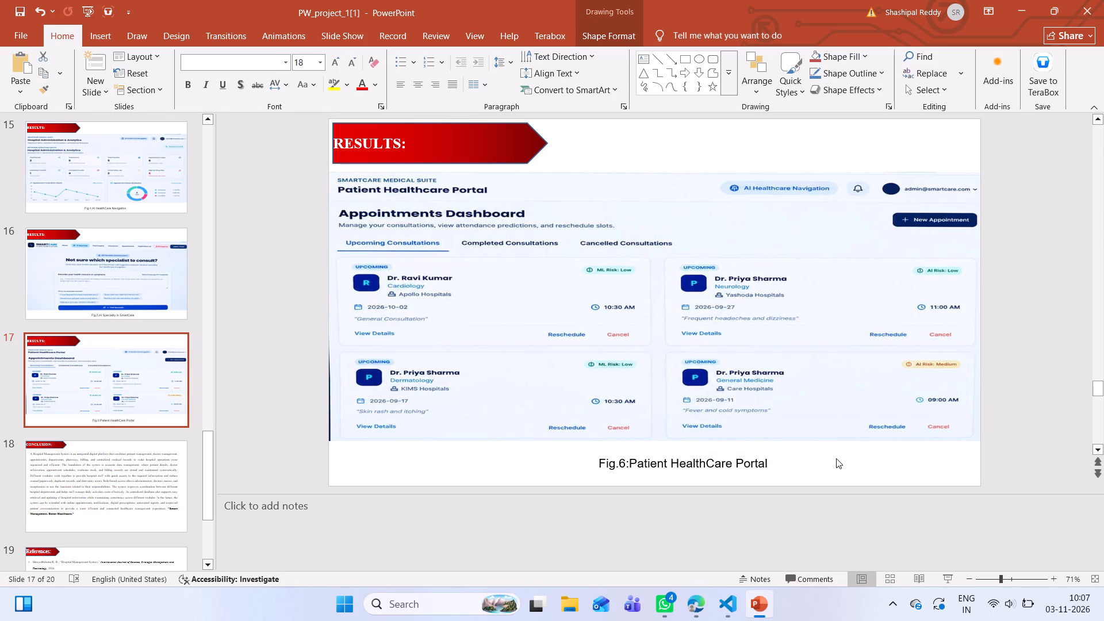
# Review the conclusion and references slides, and look back through the deck to the title slide.
pyautogui.click(187, 444)
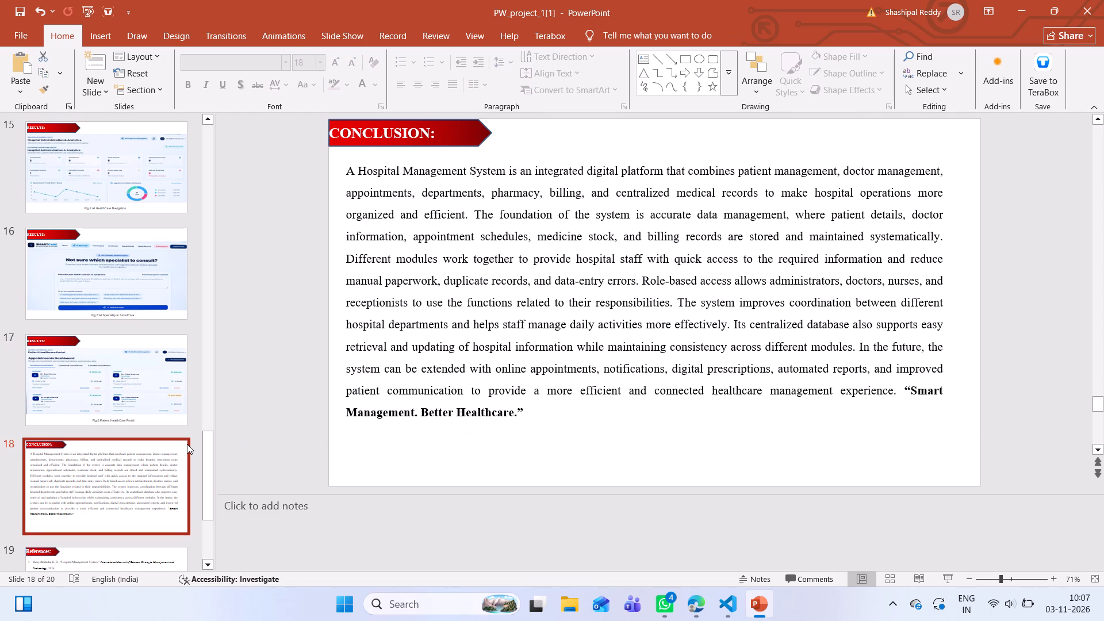
pyautogui.scroll(-4, 123, 466)
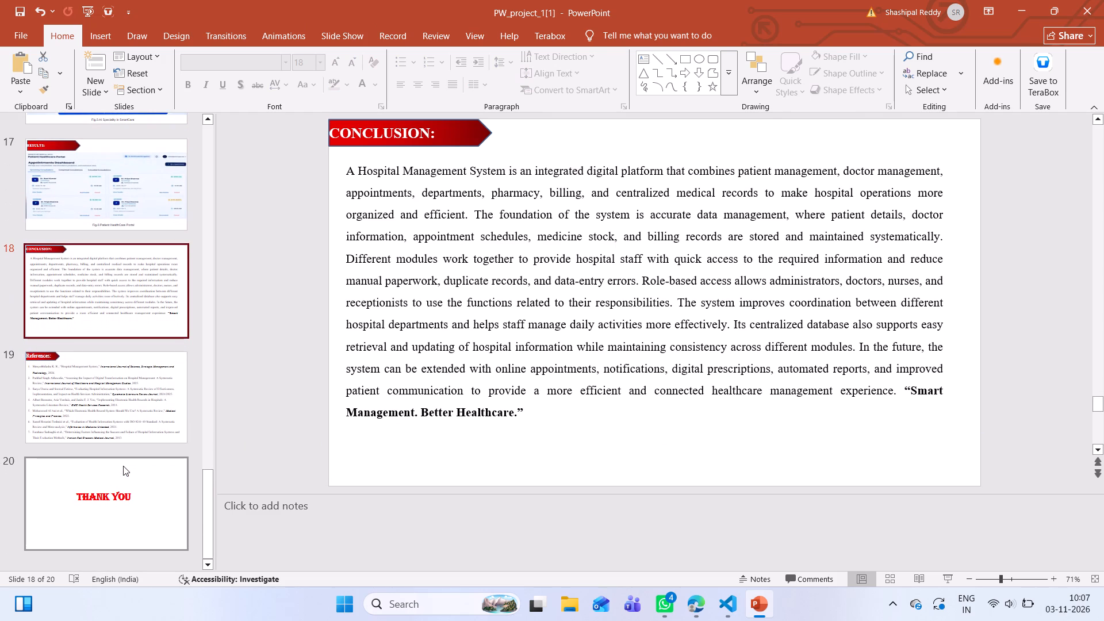
pyautogui.scroll(-2, 123, 466)
pyautogui.click(122, 396)
pyautogui.scroll(3, 122, 396)
pyautogui.scroll(2, 367, 260)
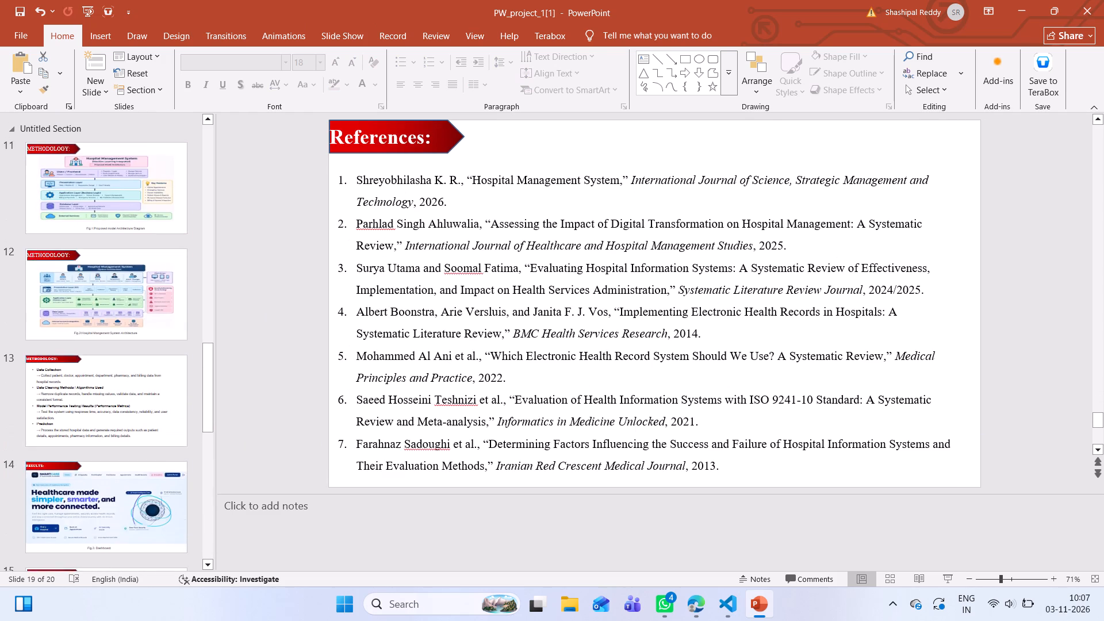
pyautogui.scroll(1, 367, 260)
pyautogui.scroll(20, 367, 260)
pyautogui.scroll(12, 367, 260)
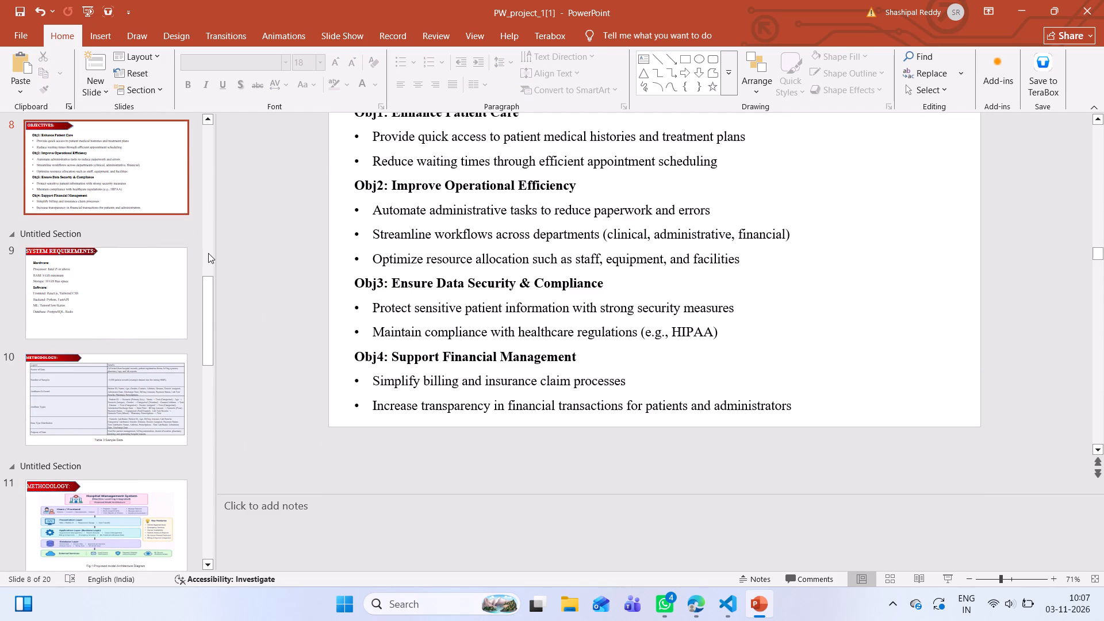
pyautogui.scroll(5, 128, 231)
pyautogui.scroll(20, 128, 231)
pyautogui.scroll(1, 128, 231)
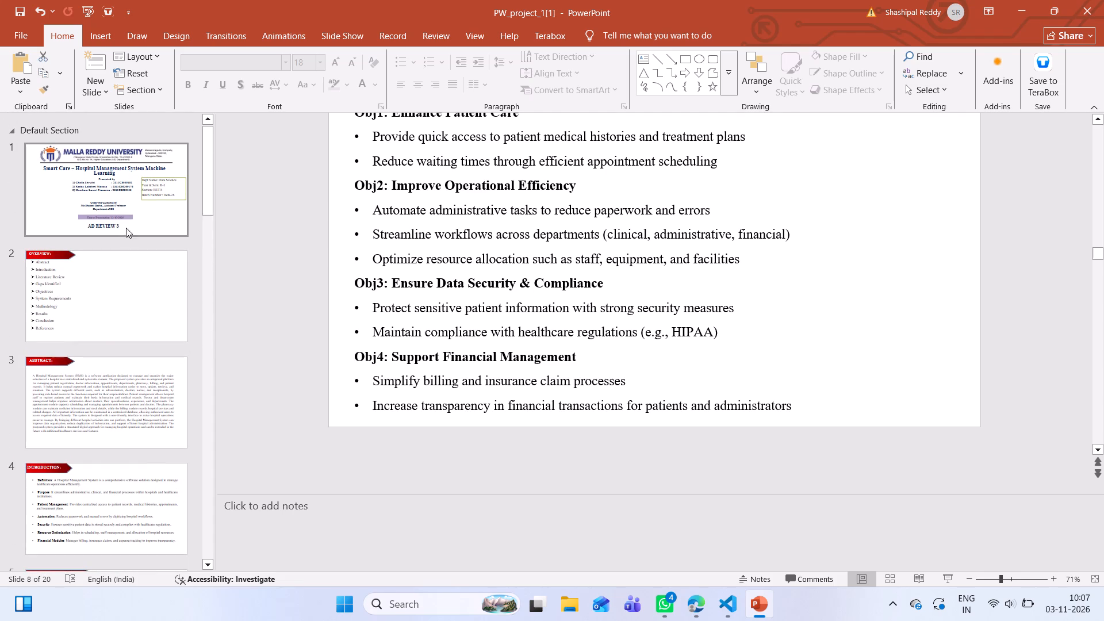
pyautogui.click(117, 212)
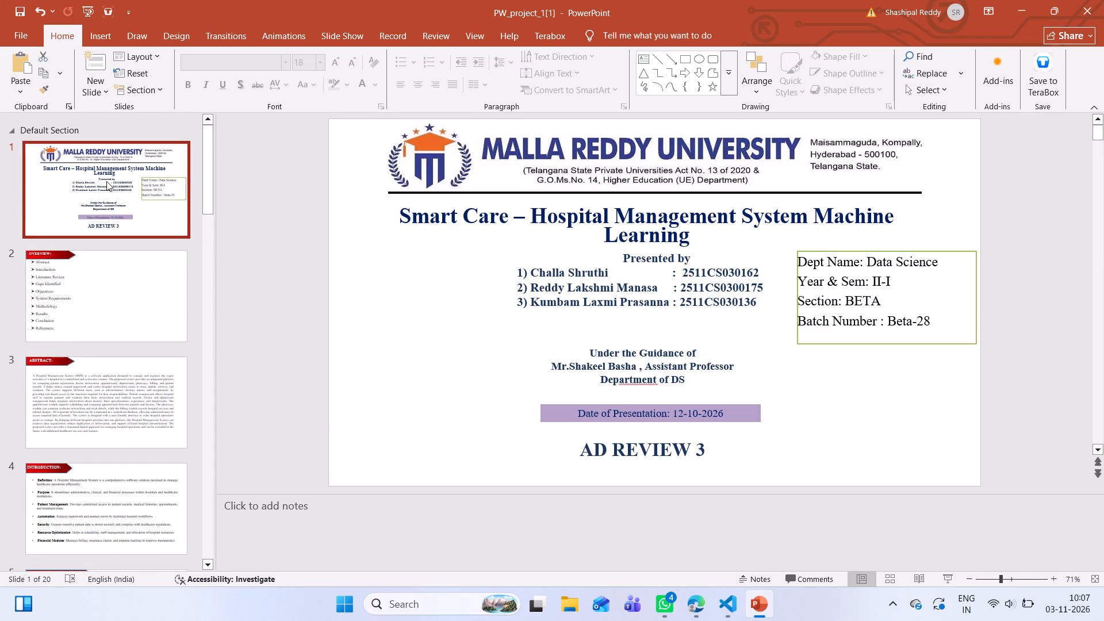
# Save a copy of the presentation to the Desktop folder under the name "PW_project_1[1] updated".
pyautogui.click(26, 33)
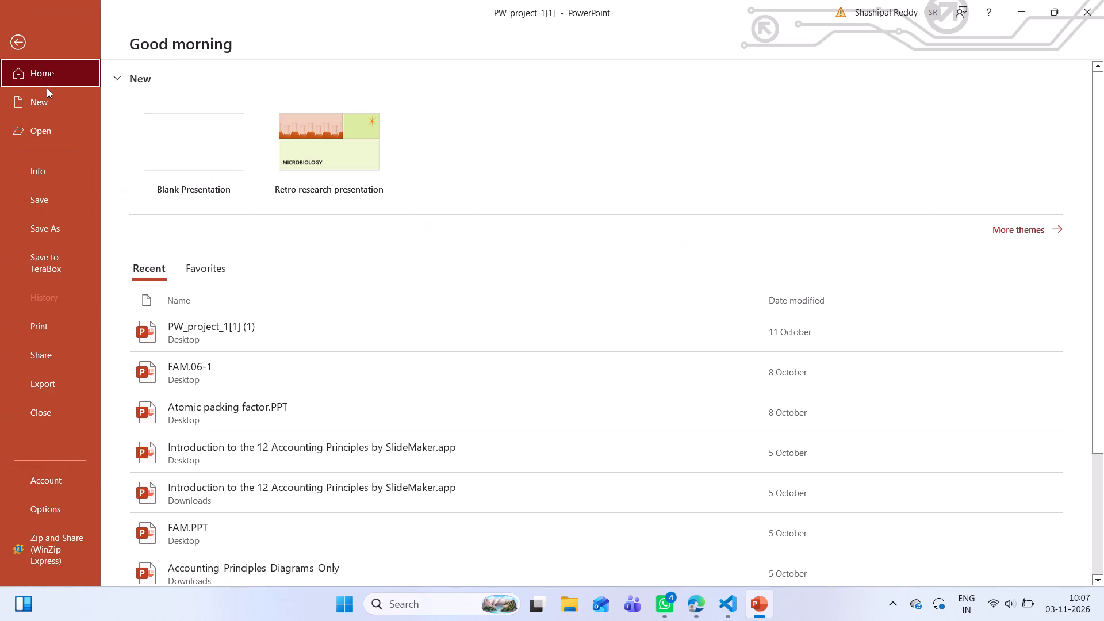
pyautogui.click(68, 220)
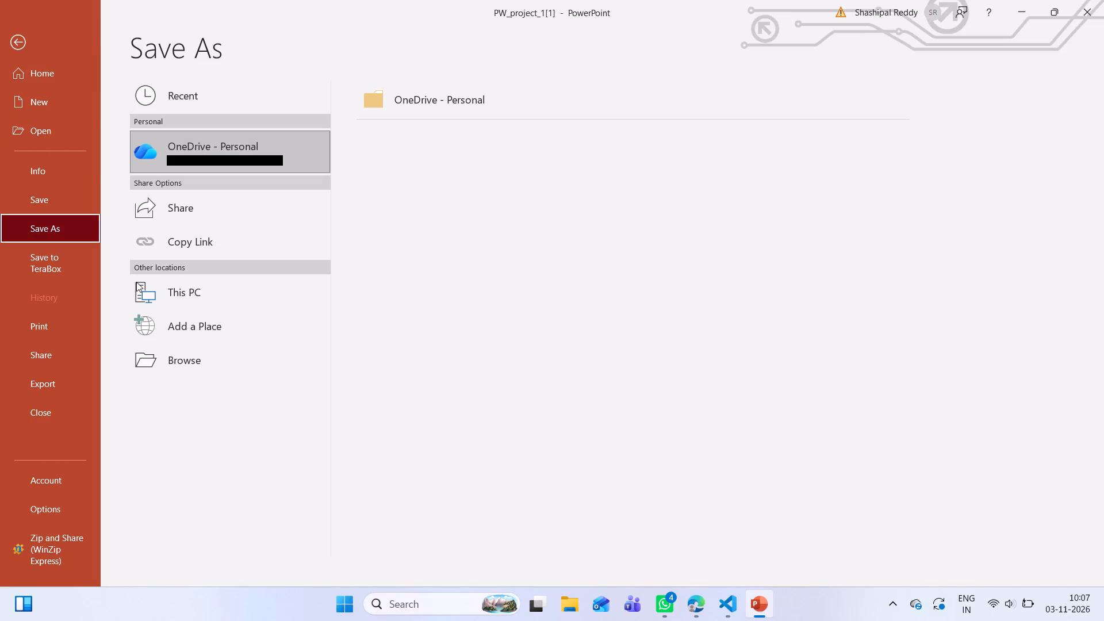
pyautogui.click(192, 289)
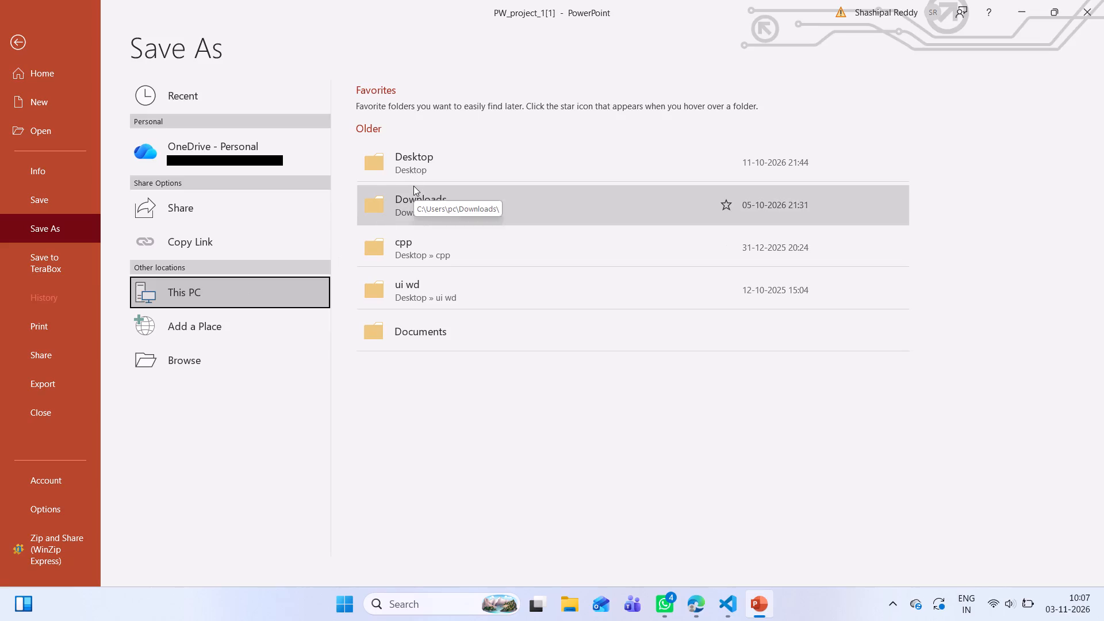
pyautogui.click(419, 162)
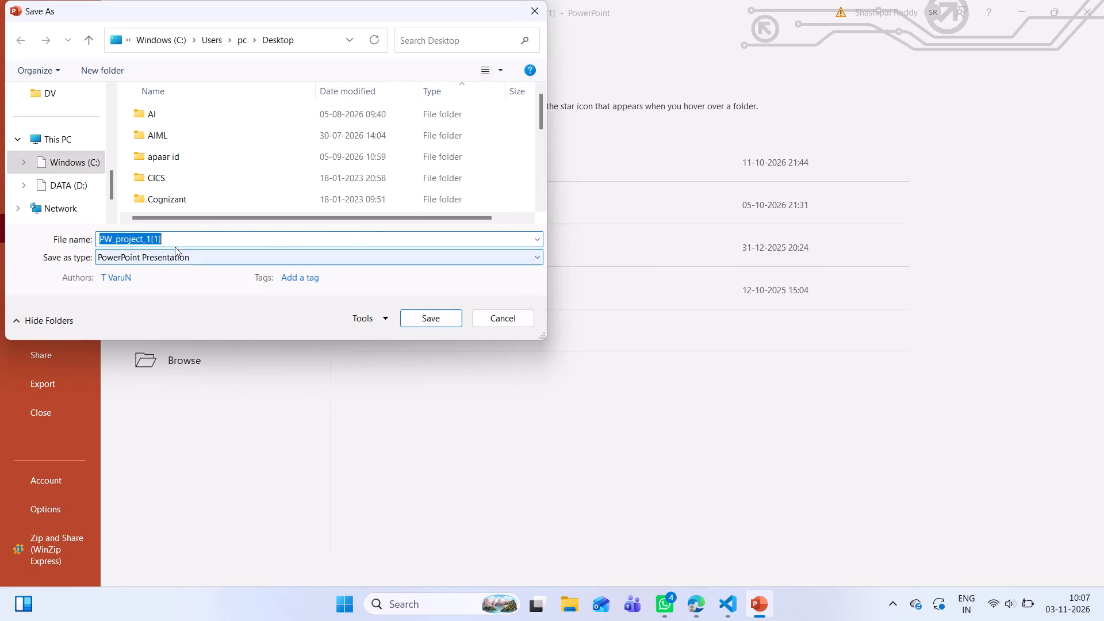
pyautogui.click(175, 236)
pyautogui.press('space')
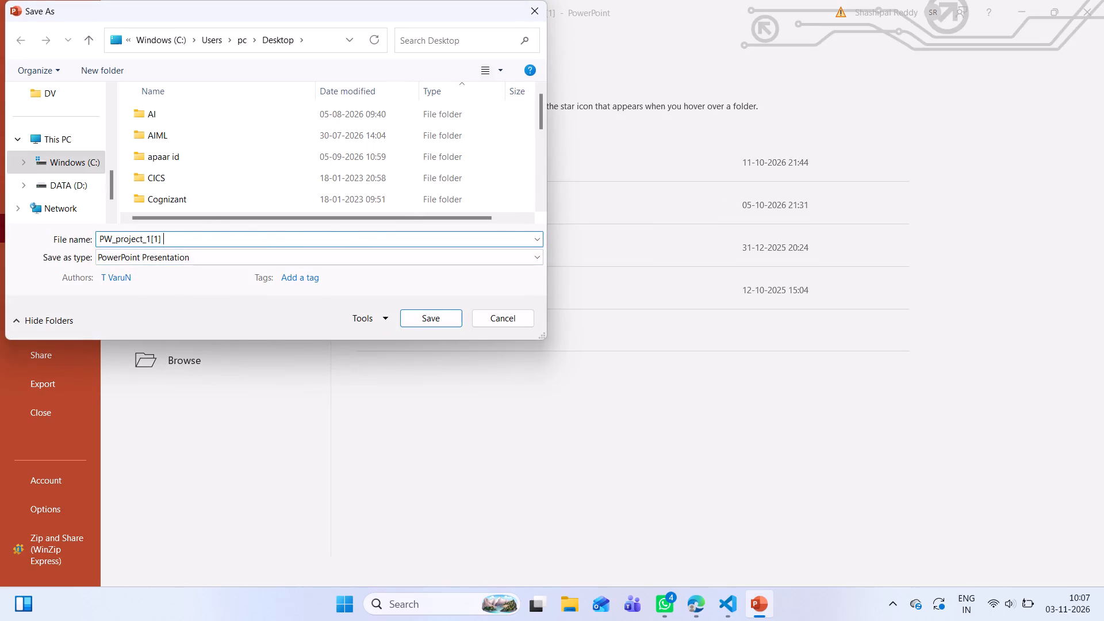
pyautogui.write('updates')
pyautogui.press('BackSpace')
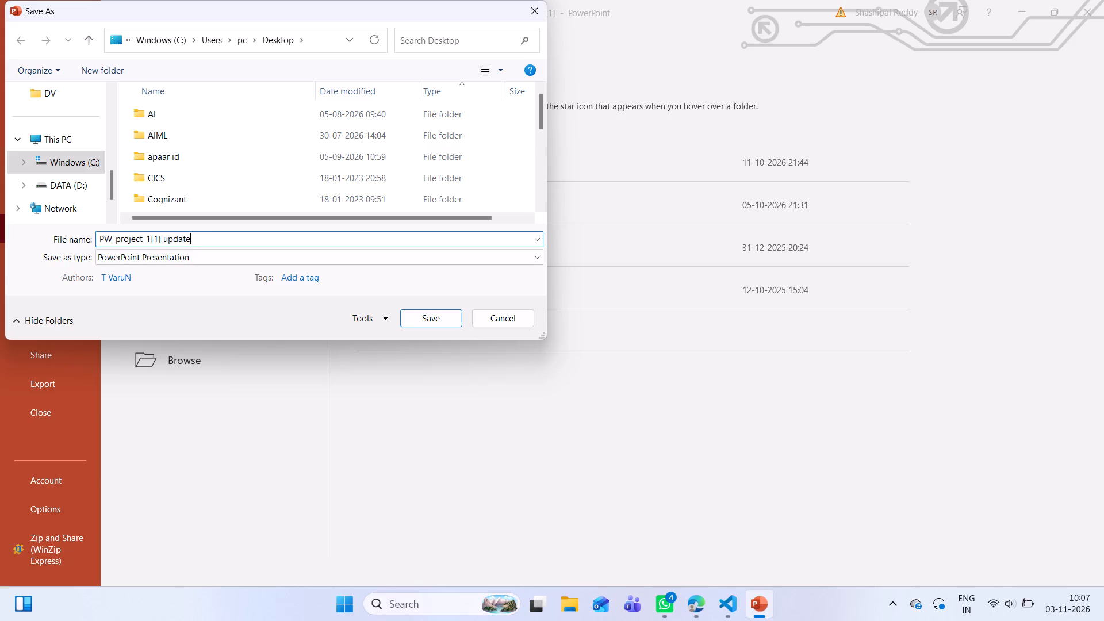
pyautogui.press('d')
pyautogui.click(432, 312)
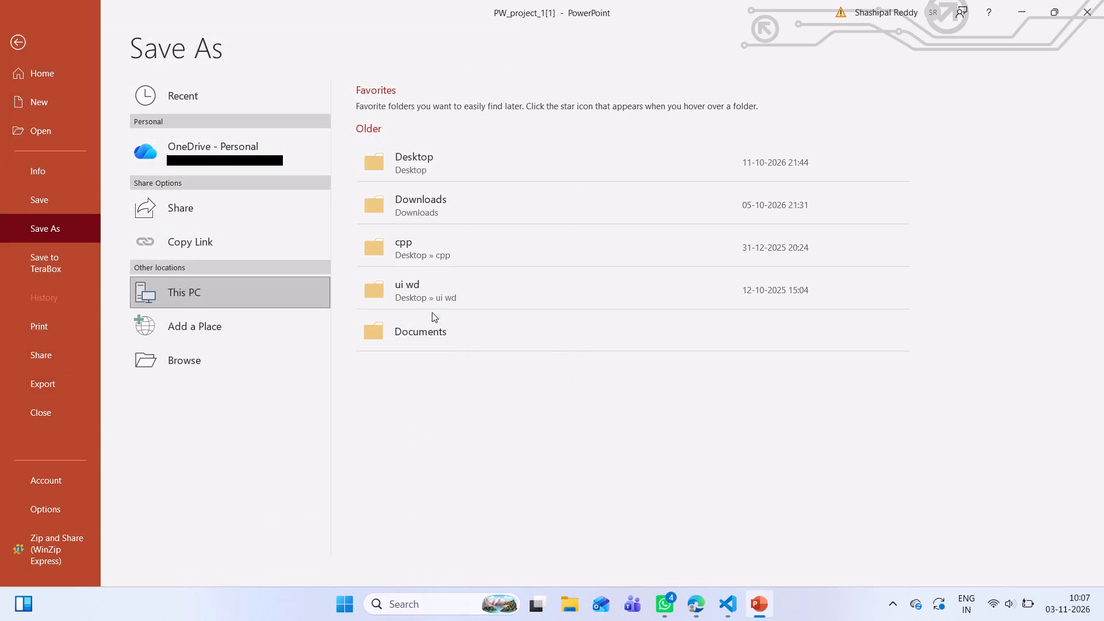
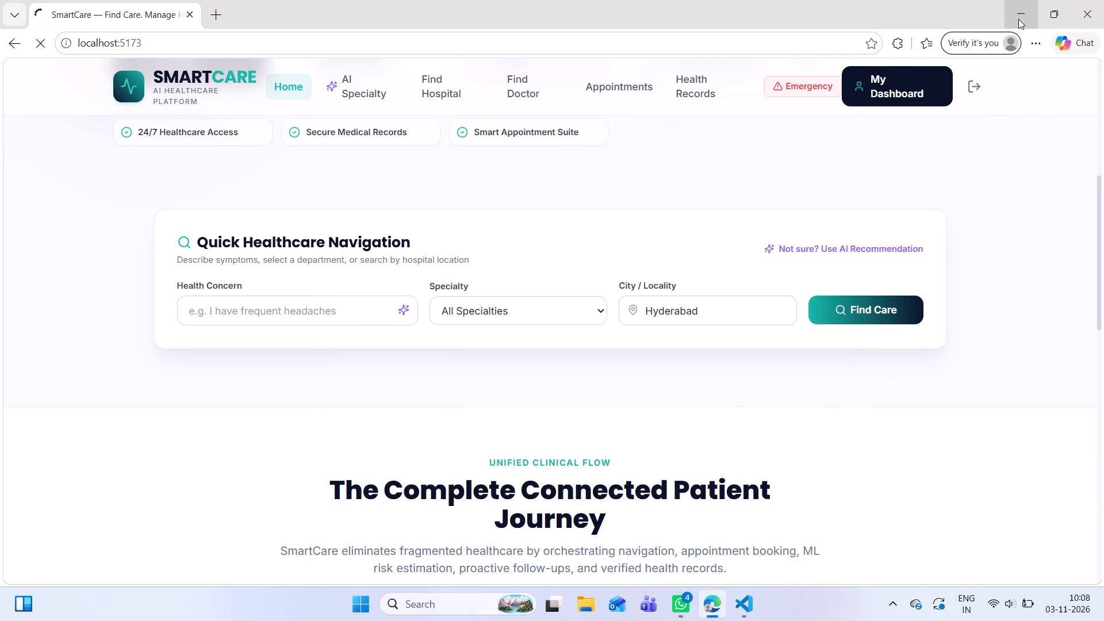
# Switch to the desktop and share the updated PW_project presentation file through Outlook.
pyautogui.click(1015, 6)
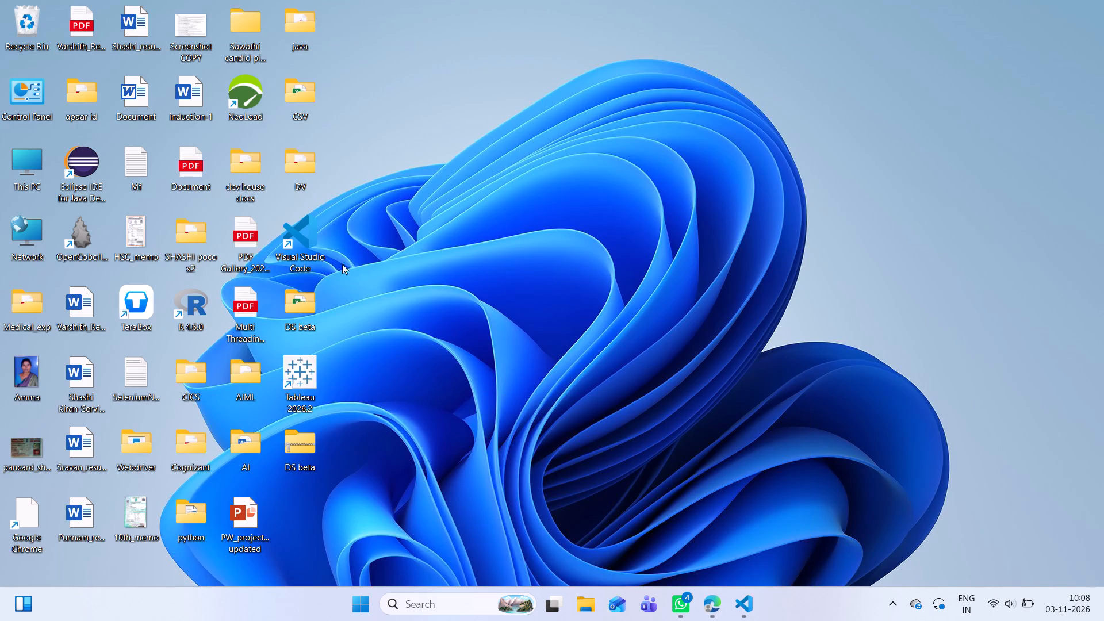
pyautogui.rightClick(247, 524)
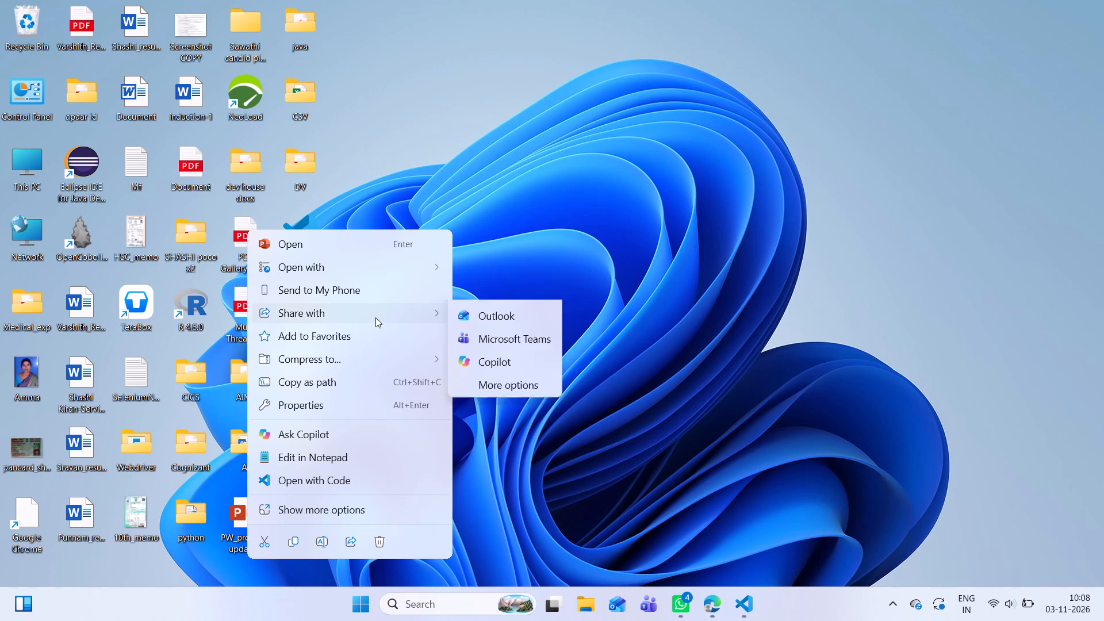
pyautogui.click(375, 317)
pyautogui.click(500, 316)
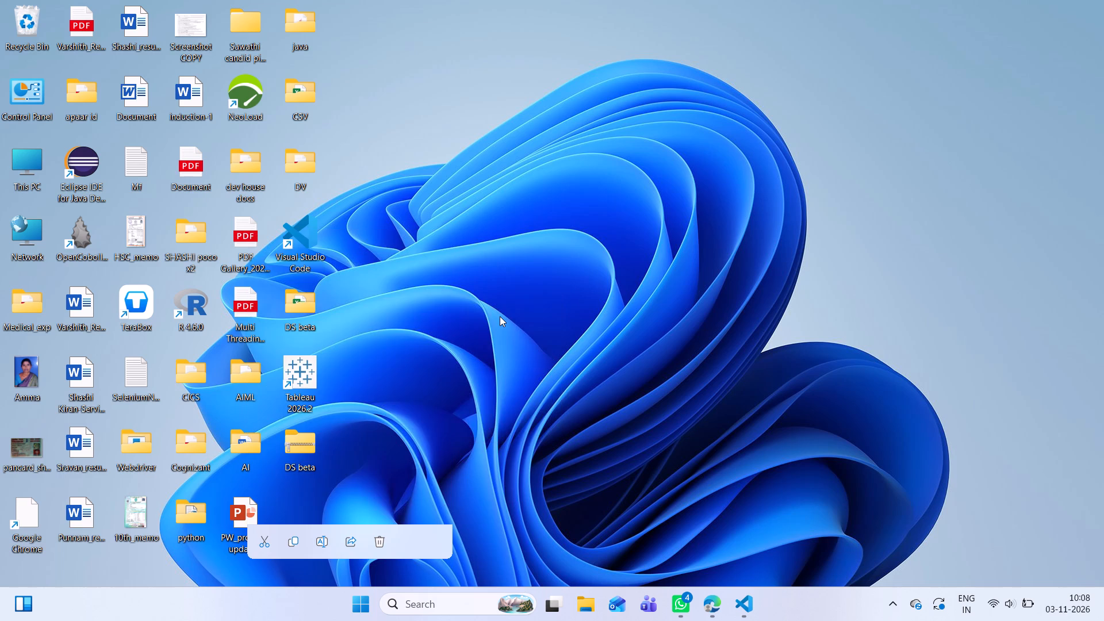